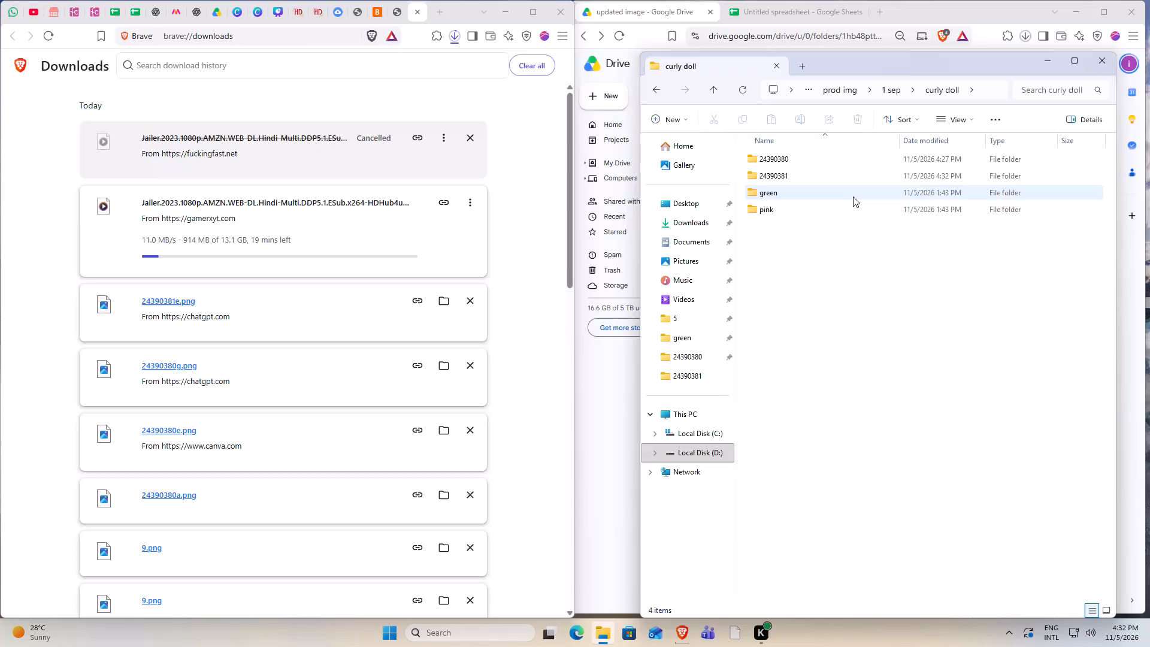
# Check how the images in the 24390380 folder are named, and open the 24390381 folder inside curly doll.
pyautogui.click(839, 170)
pyautogui.doubleClick(834, 161)
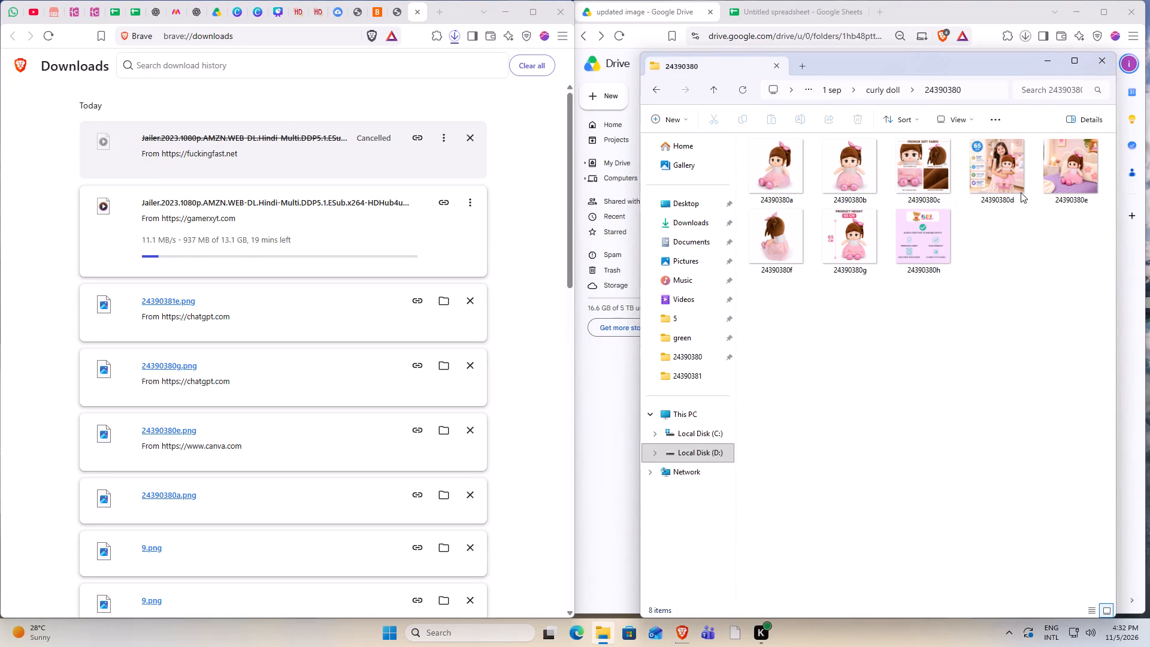
pyautogui.click(710, 91)
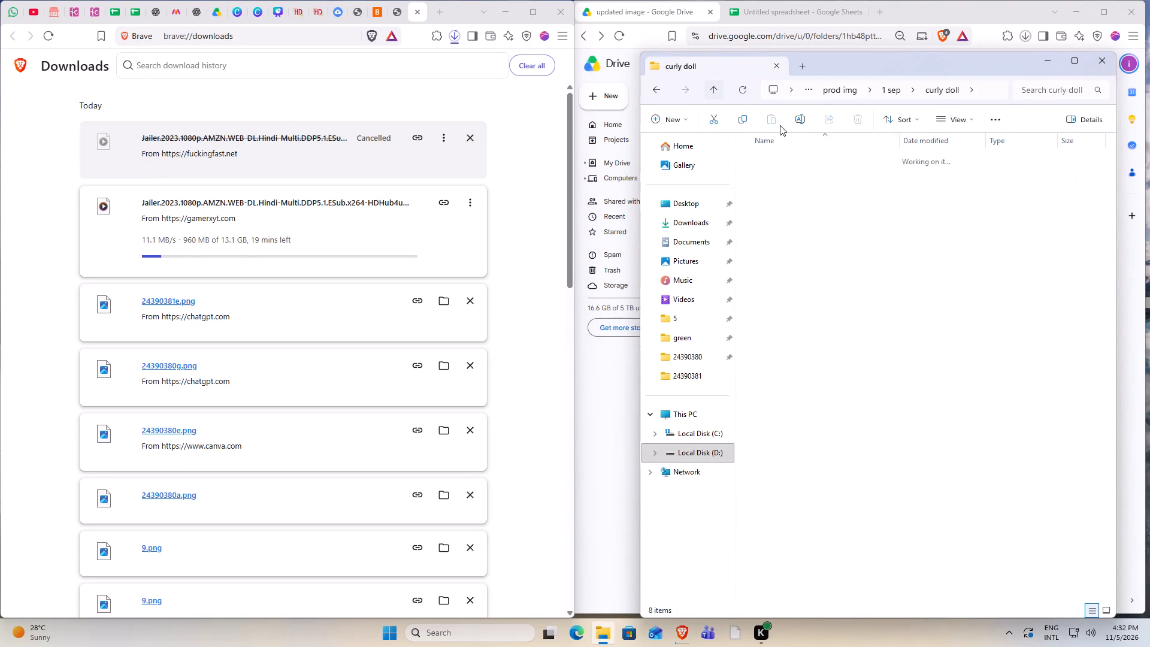
pyautogui.doubleClick(812, 161)
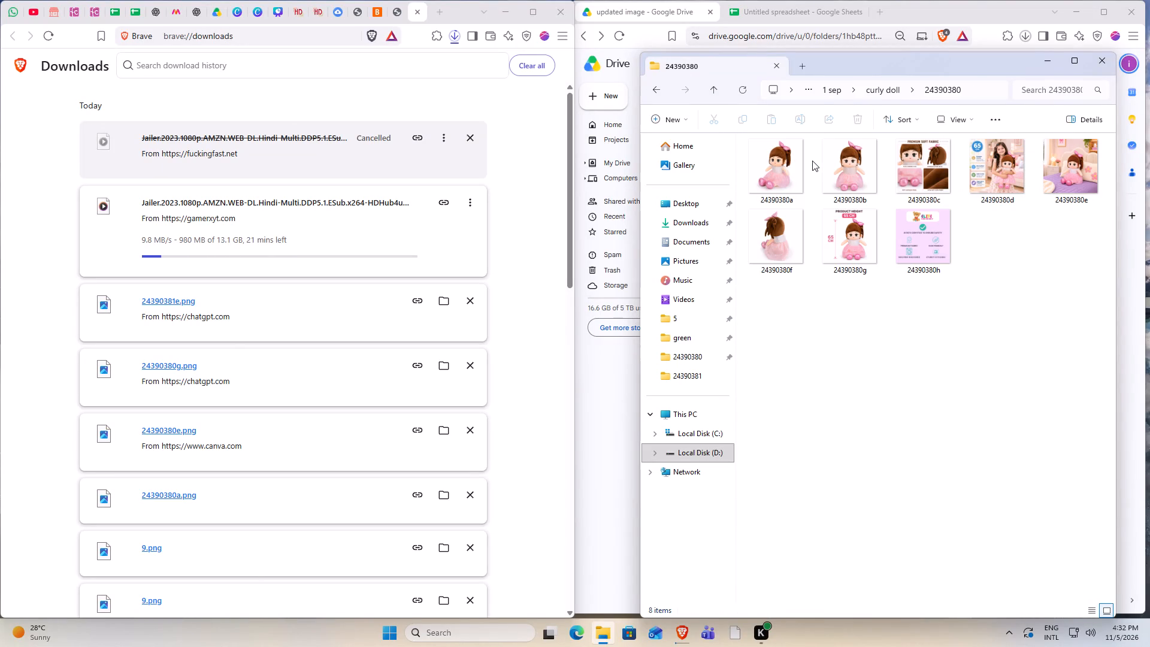
pyautogui.click(714, 80)
pyautogui.click(715, 91)
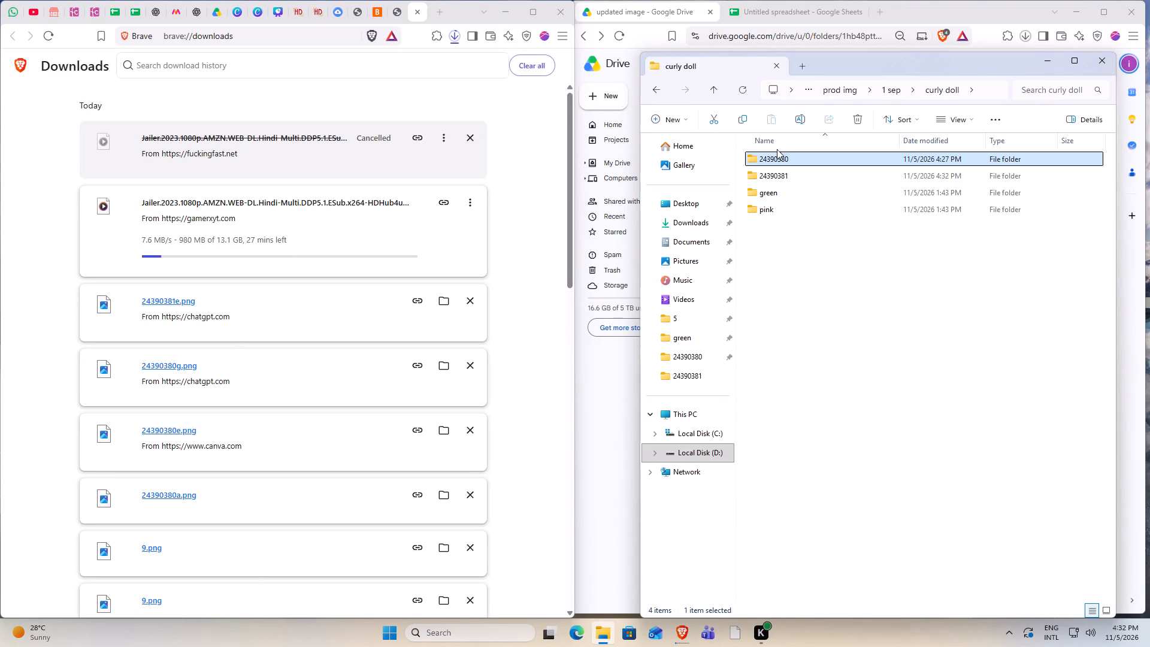
pyautogui.doubleClick(793, 179)
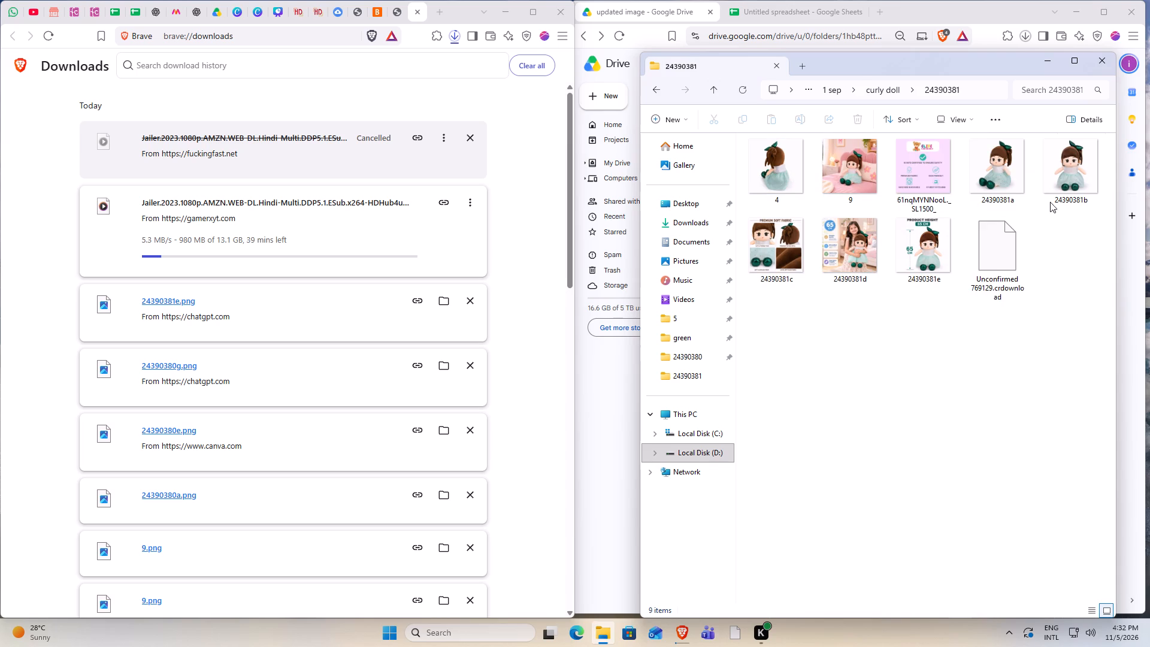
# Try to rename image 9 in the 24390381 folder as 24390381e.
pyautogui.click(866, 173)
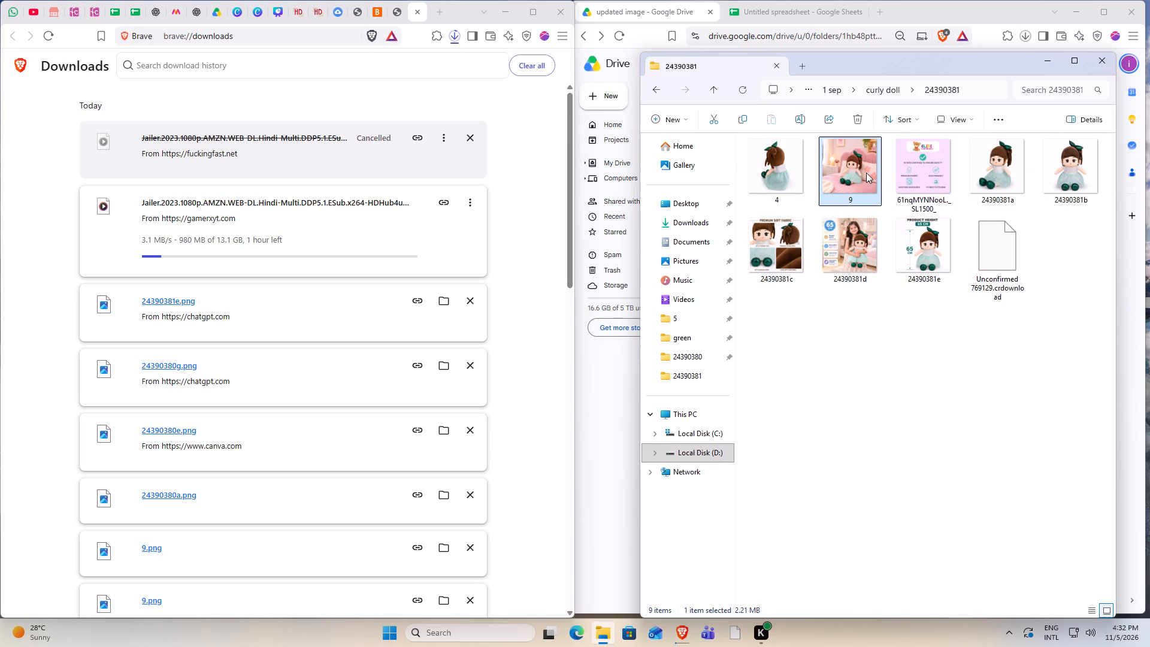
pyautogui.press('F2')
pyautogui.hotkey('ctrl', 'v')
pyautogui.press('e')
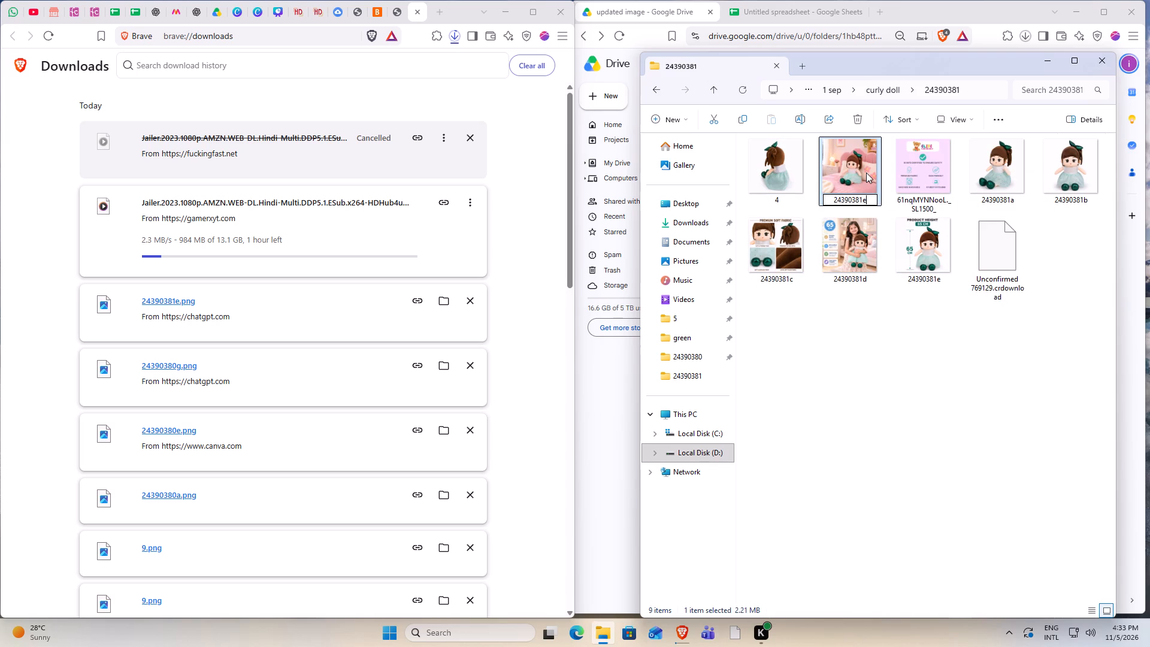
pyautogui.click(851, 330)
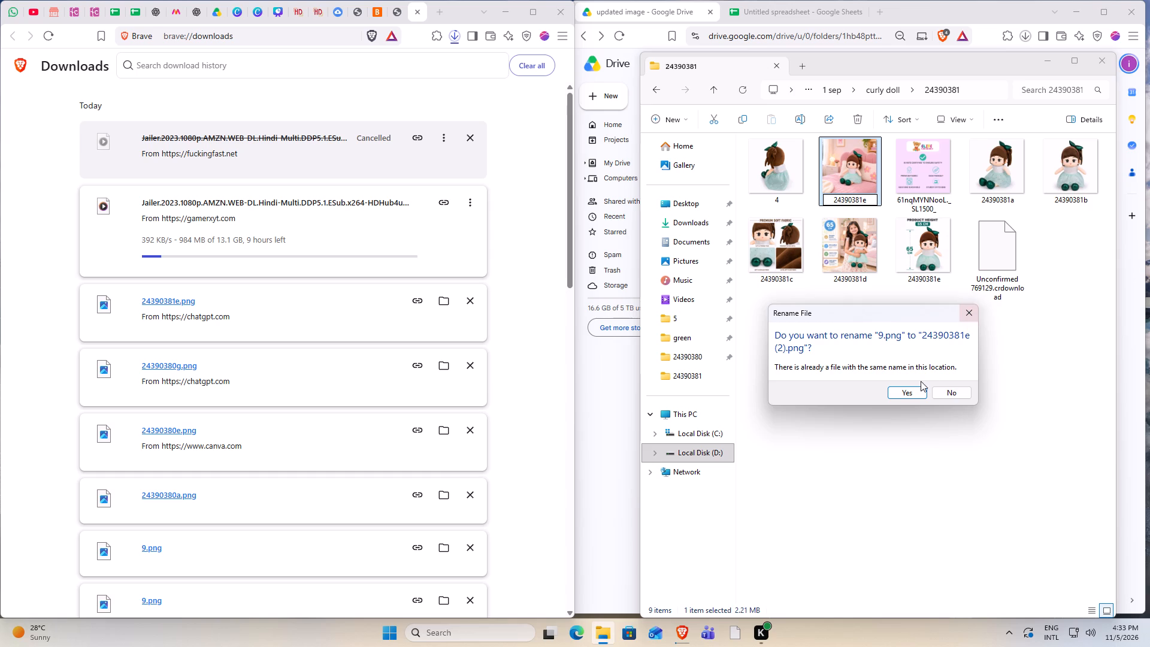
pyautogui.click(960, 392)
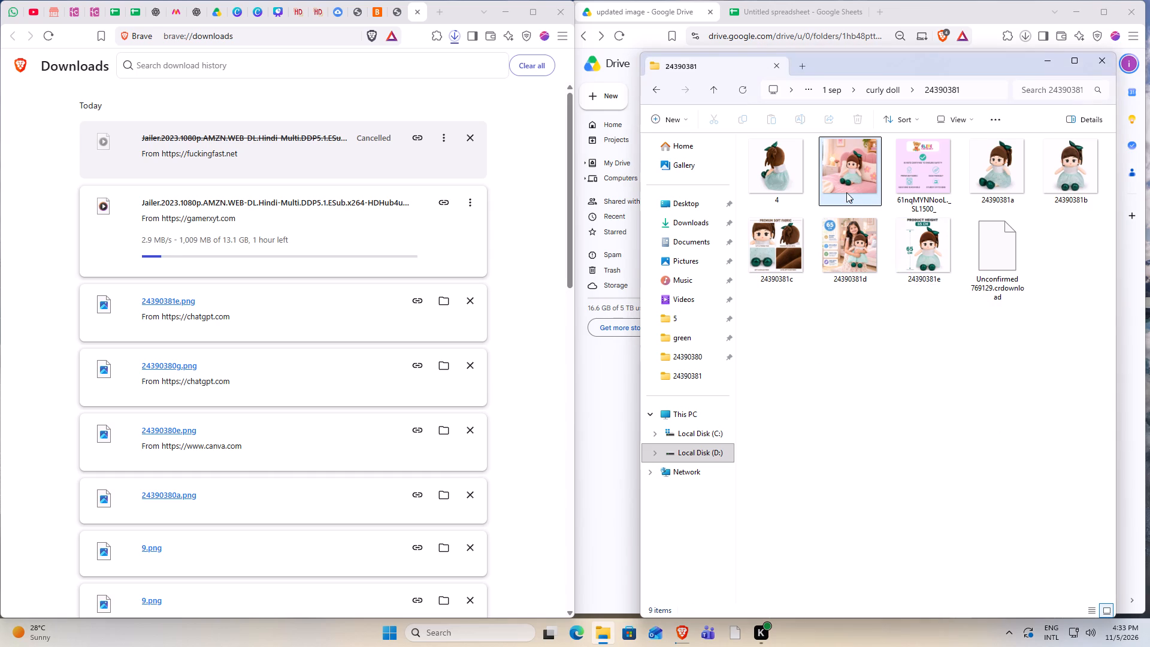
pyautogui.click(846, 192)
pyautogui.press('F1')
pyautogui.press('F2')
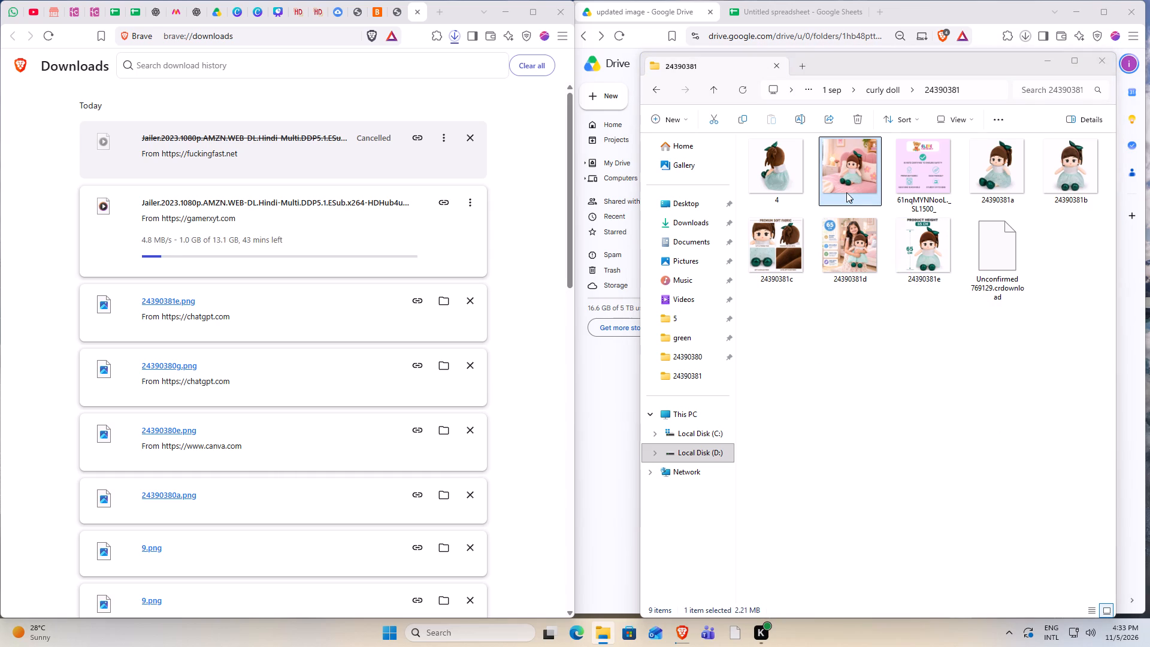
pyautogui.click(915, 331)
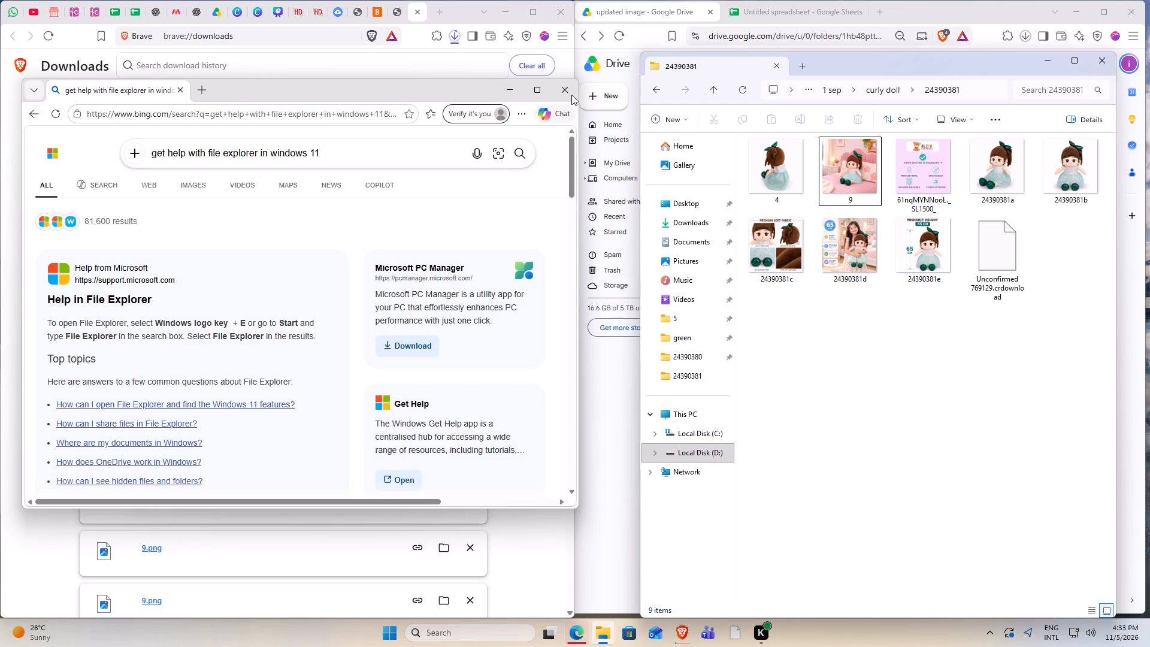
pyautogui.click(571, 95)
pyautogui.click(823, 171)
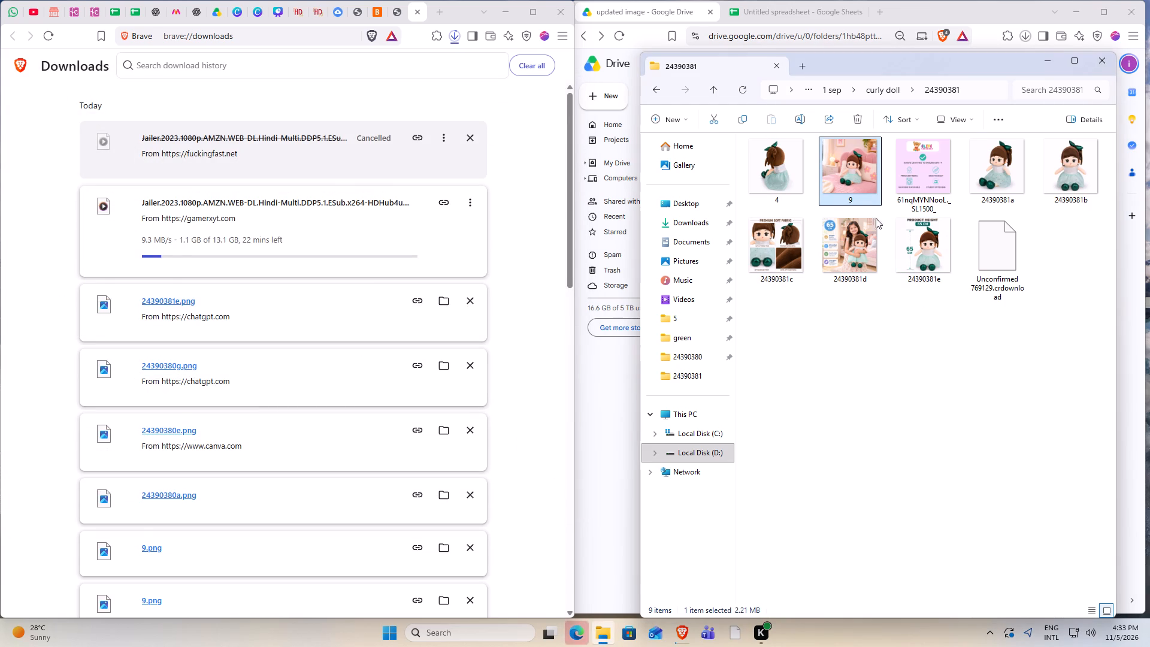
# Rename the product height image 24390381e as 24390381f.
pyautogui.click(934, 264)
pyautogui.press('F2')
pyautogui.click(945, 280)
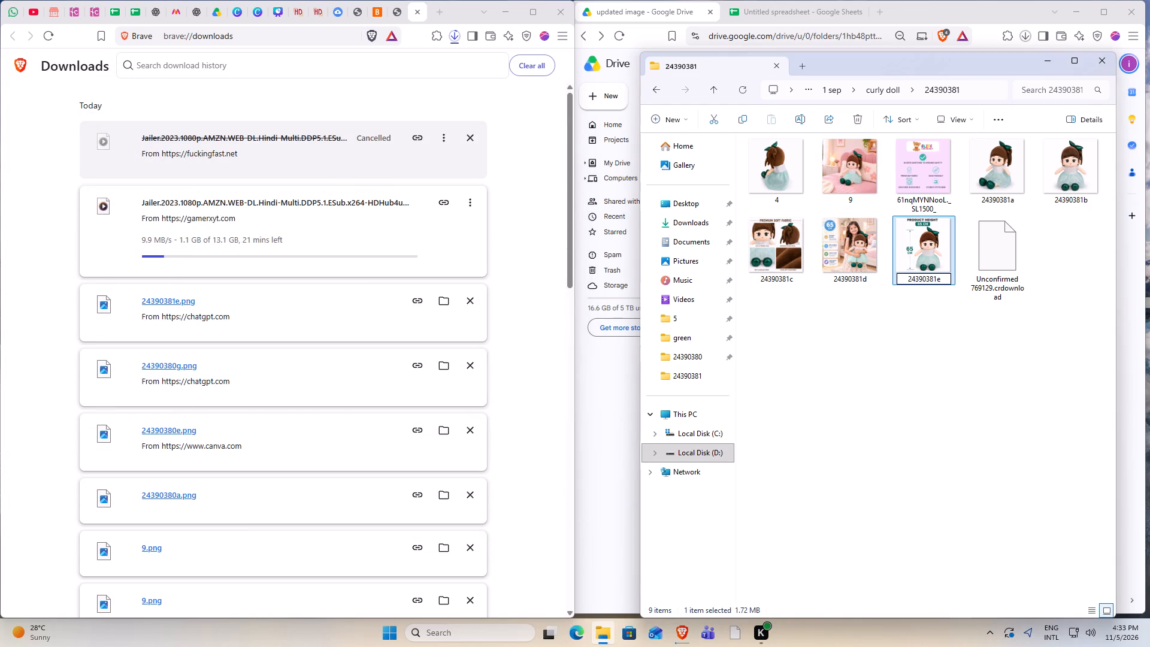
pyautogui.press('BackSpace')
pyautogui.press('g')
pyautogui.press('BackSpace')
pyautogui.press('f')
pyautogui.click(927, 328)
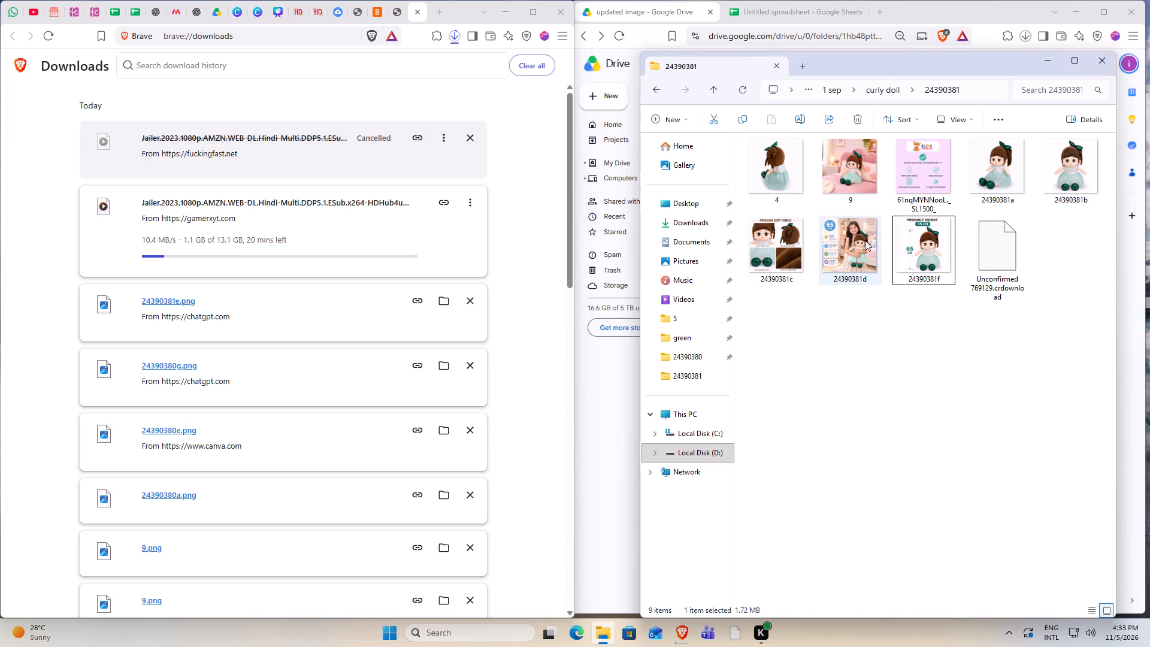
# Rename image 9, the doll in the pink room, as 24390381e.
pyautogui.click(858, 176)
pyautogui.press('F2')
pyautogui.hotkey('ctrl', 'v')
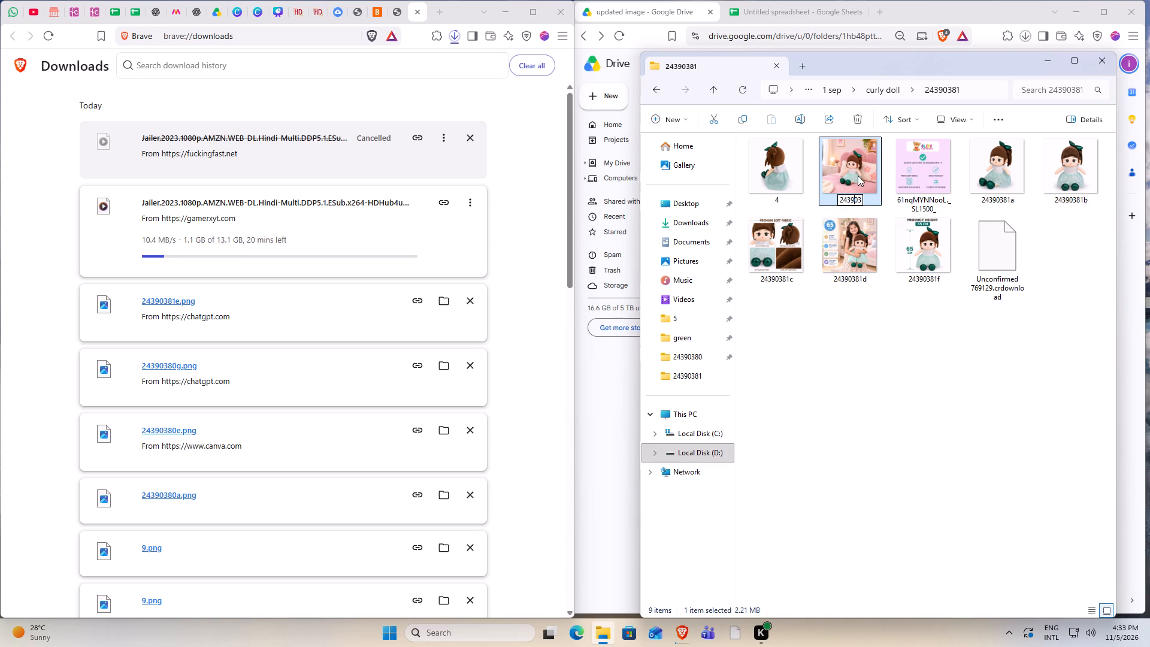
pyautogui.press('e')
pyautogui.click(878, 353)
# Rename image 4, the back view of the doll, as 24390381g.
pyautogui.click(783, 191)
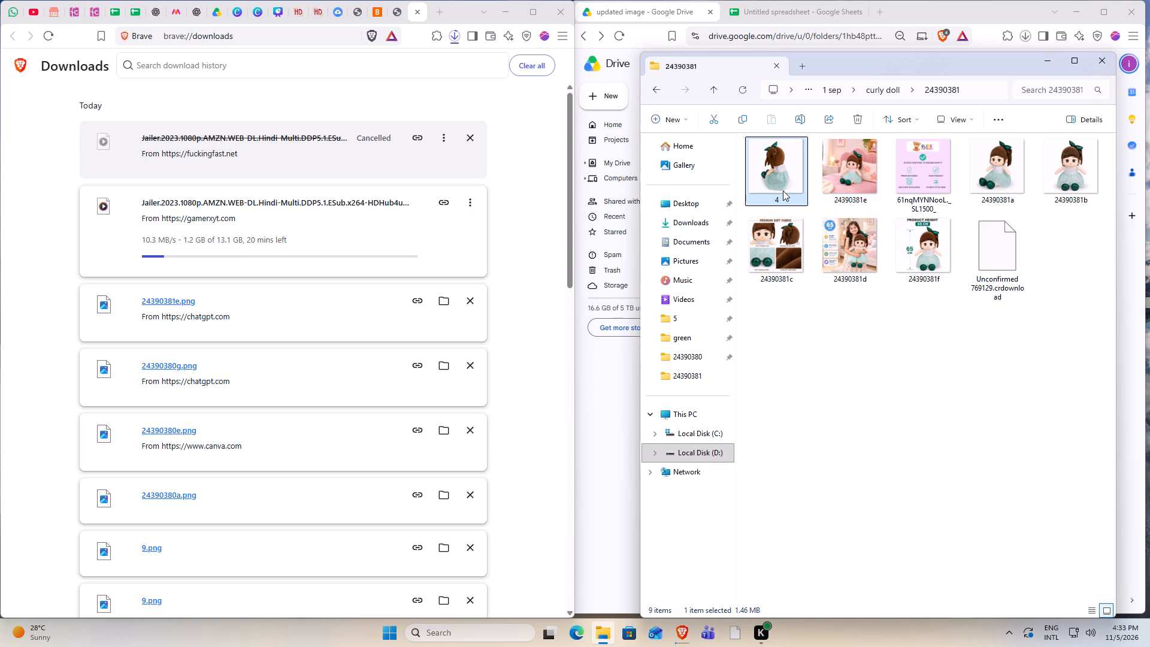
pyautogui.press('F2')
pyautogui.hotkey('ctrl', 'v')
pyautogui.press('g')
pyautogui.click(820, 391)
# Rename the pink infographic image 61nqMYNNooL._SL1500_ as 24390381h.
pyautogui.click(900, 173)
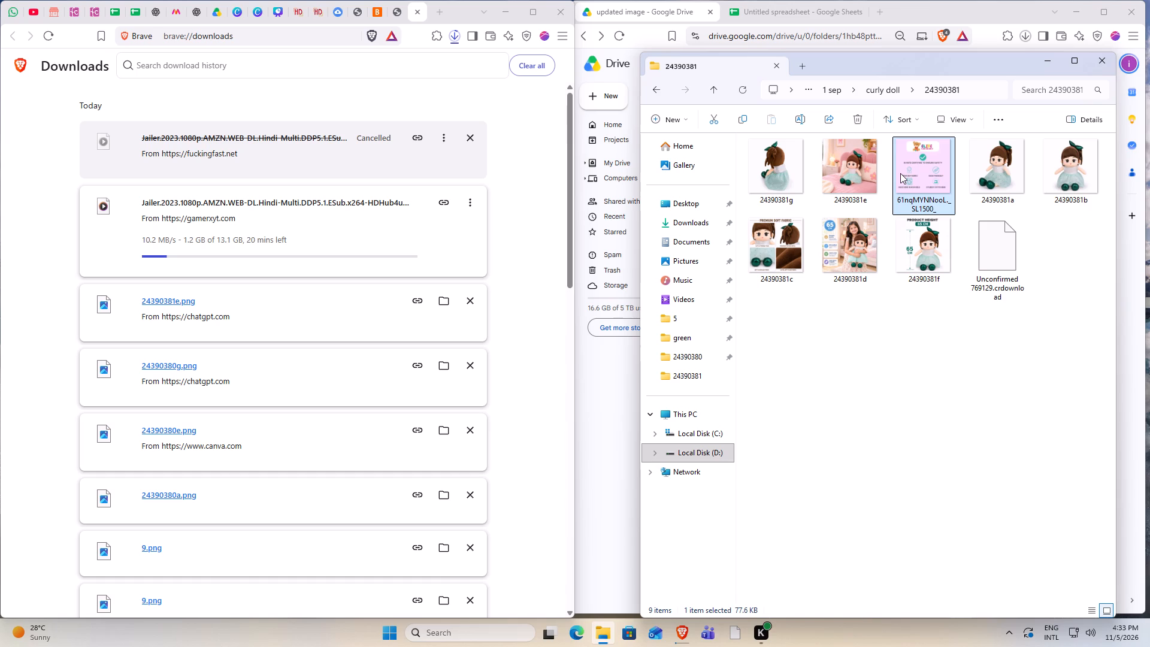
pyautogui.press('F2')
pyautogui.hotkey('ctrl', 'v')
pyautogui.press('h')
pyautogui.click(912, 373)
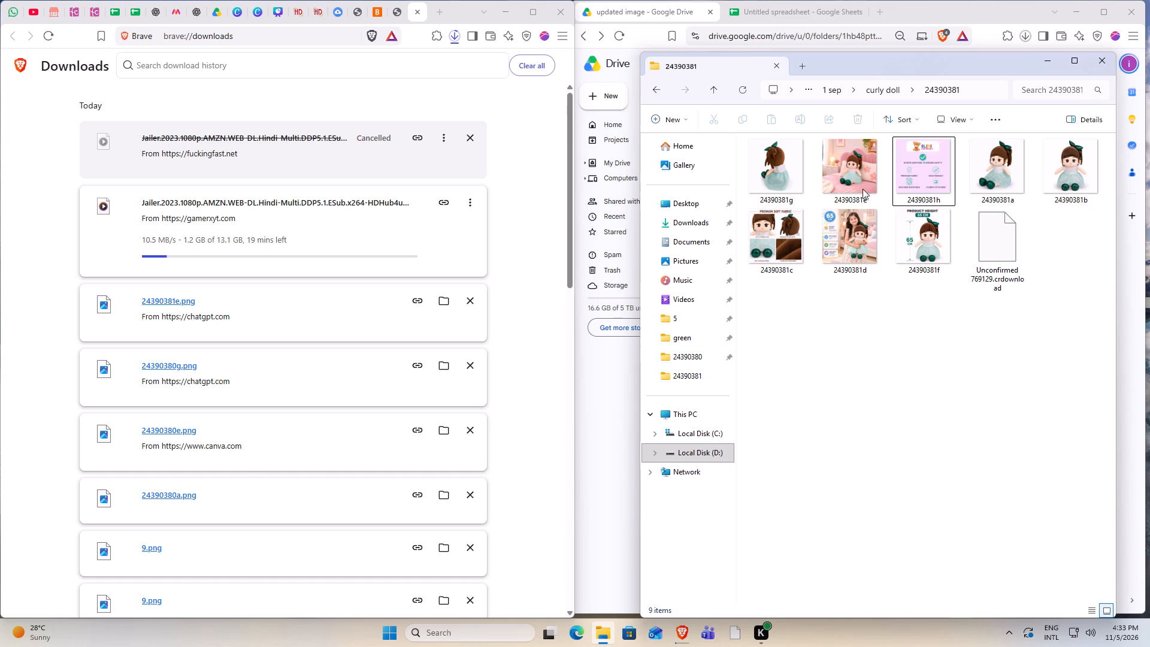
# Recheck the 24390380 folder's images, and upload the whole folder from curly doll into the updated image folder in Google Drive.
pyautogui.click(716, 87)
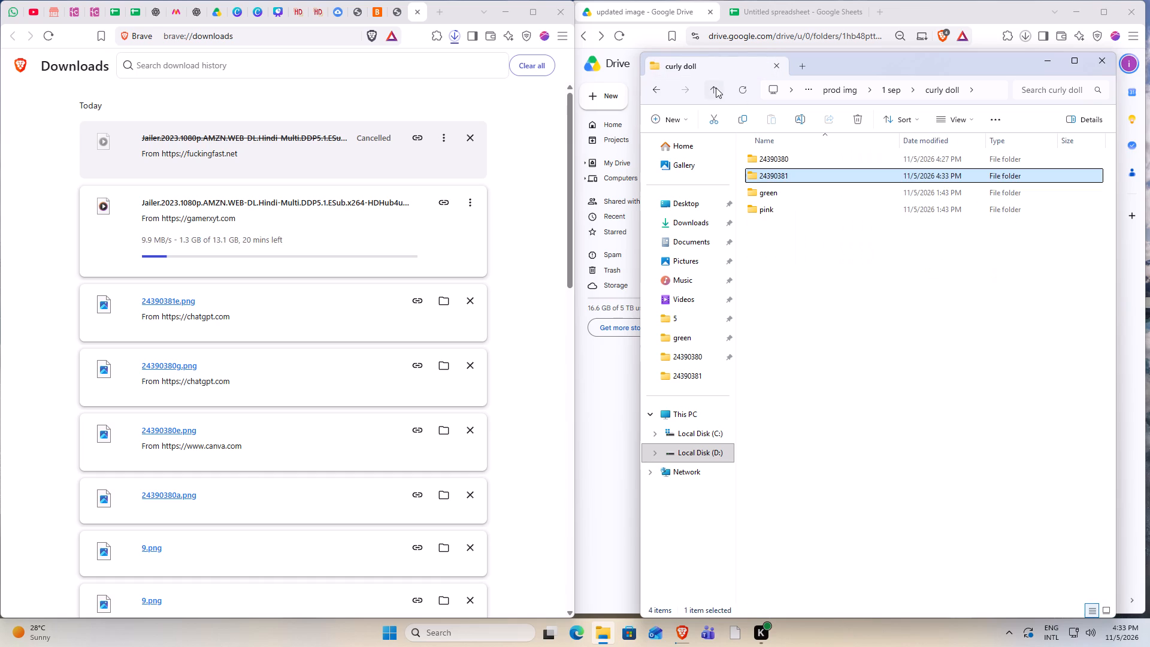
pyautogui.doubleClick(770, 159)
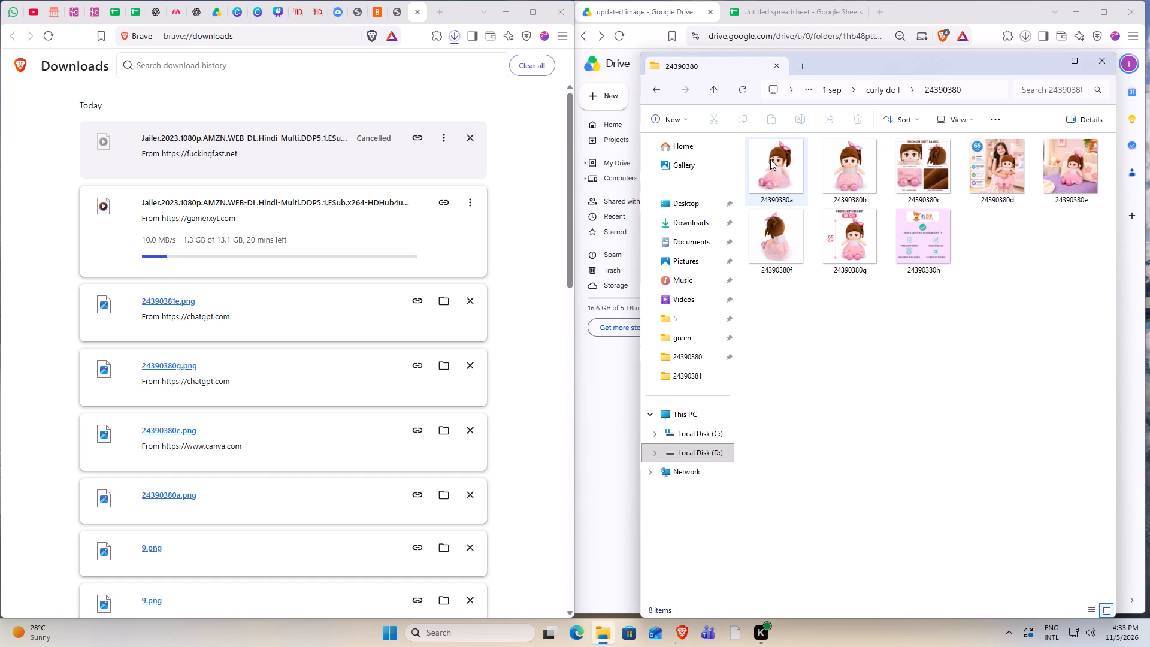
pyautogui.click(721, 98)
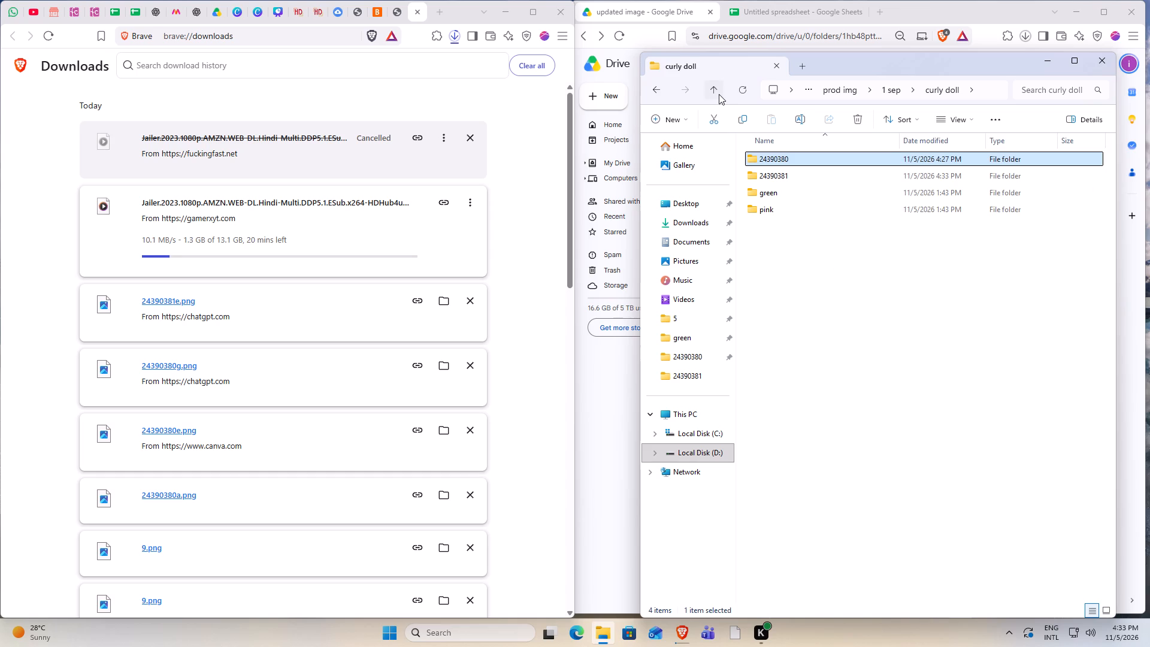
pyautogui.click(374, 16)
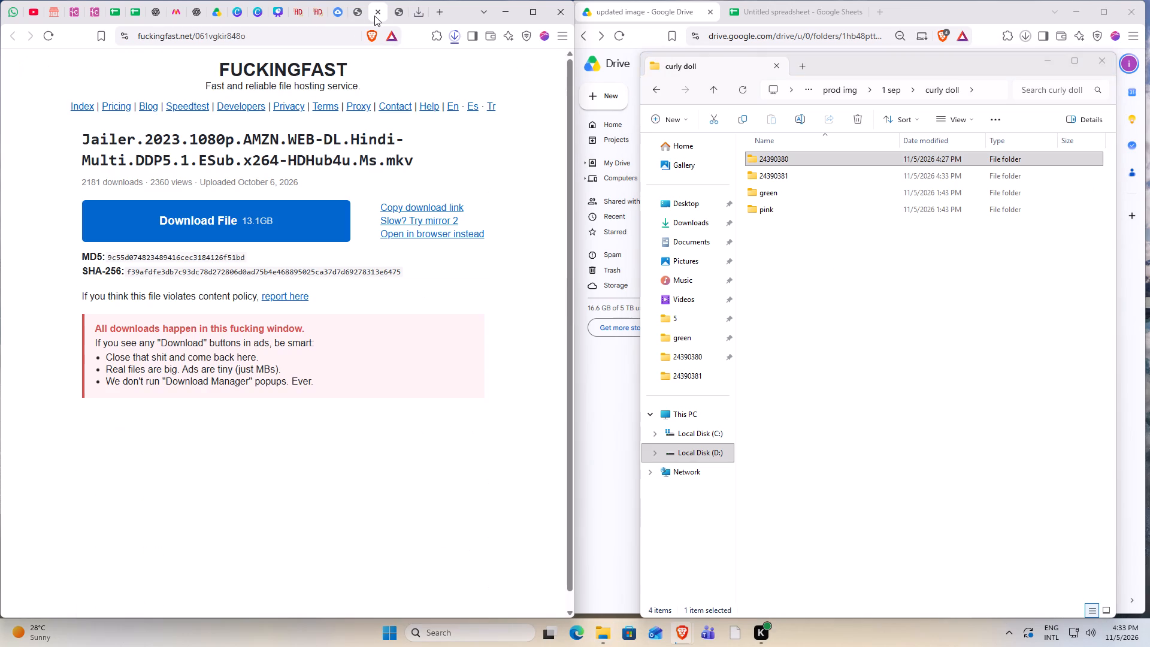
pyautogui.click(220, 17)
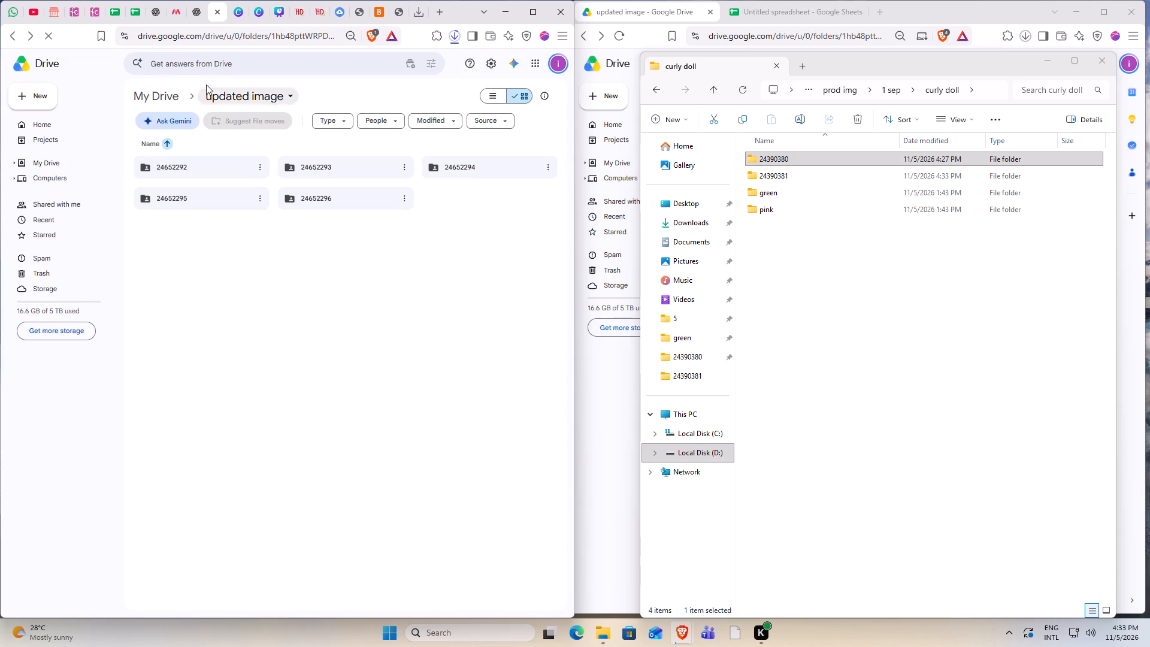
pyautogui.doubleClick(782, 163)
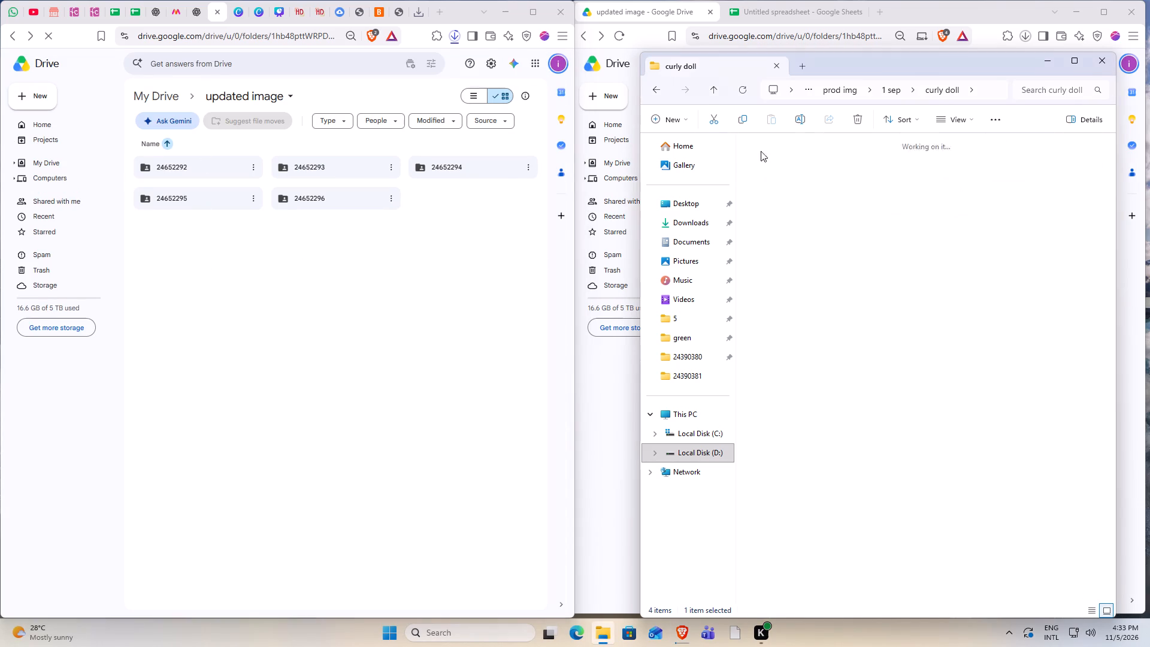
pyautogui.click(713, 90)
pyautogui.moveTo(791, 158); pyautogui.dragTo(486, 231)
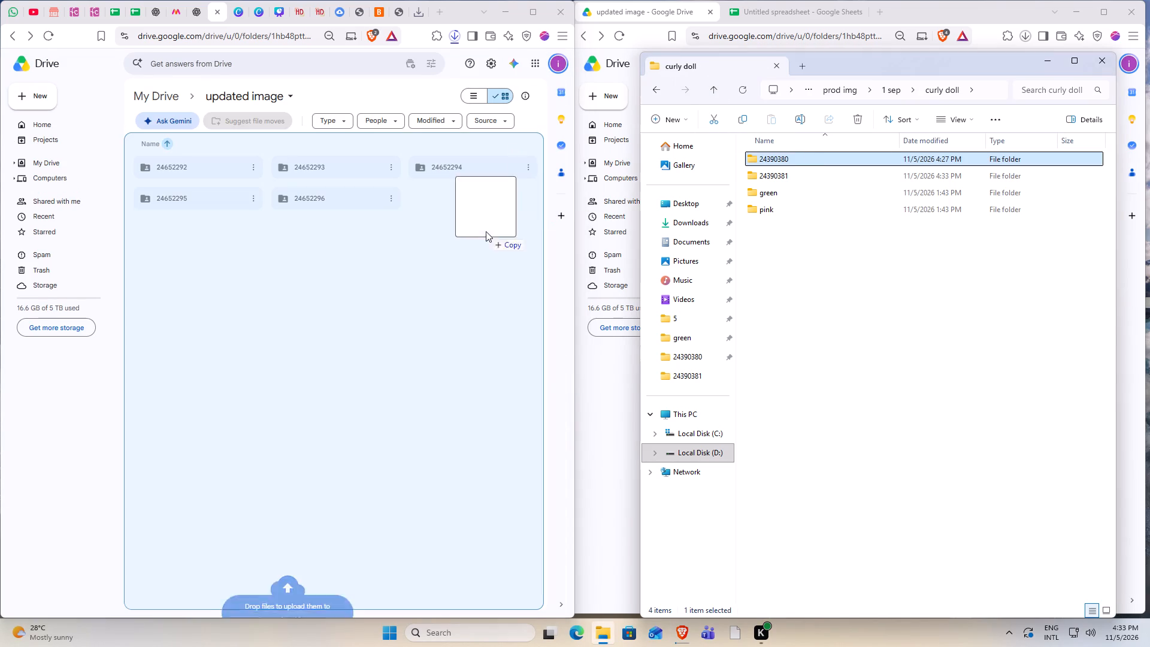
pyautogui.moveTo(486, 231); pyautogui.dragTo(449, 253)
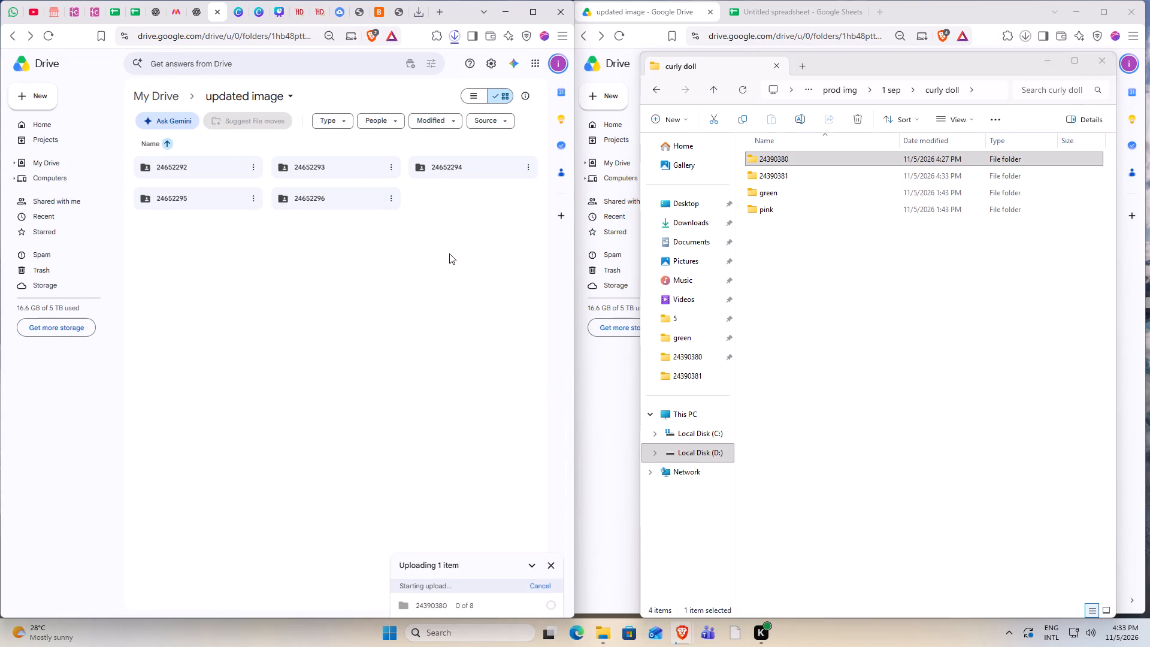
pyautogui.click(779, 183)
pyautogui.click(789, 181)
pyautogui.doubleClick(798, 179)
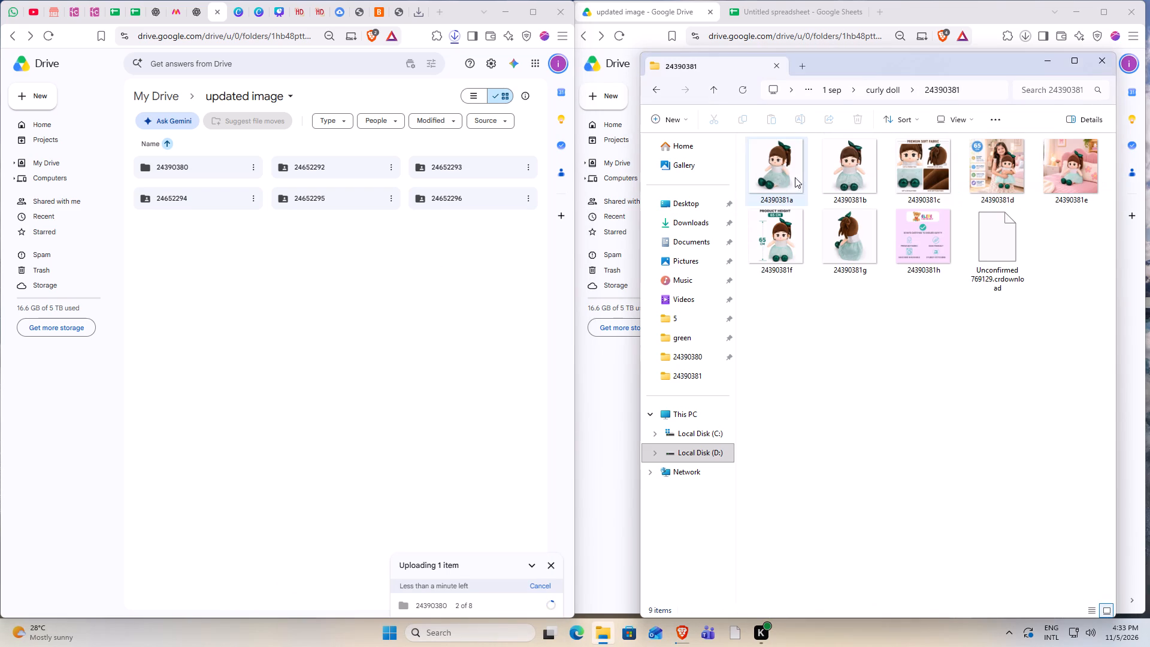
pyautogui.click(713, 83)
pyautogui.click(50, 89)
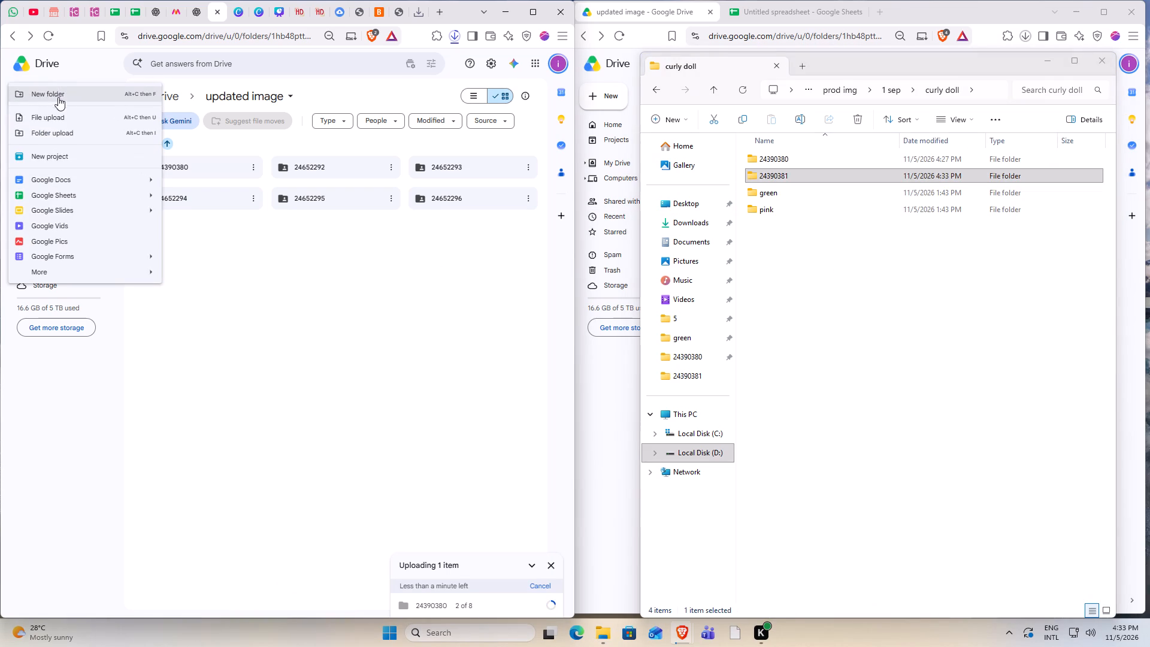
pyautogui.click(66, 98)
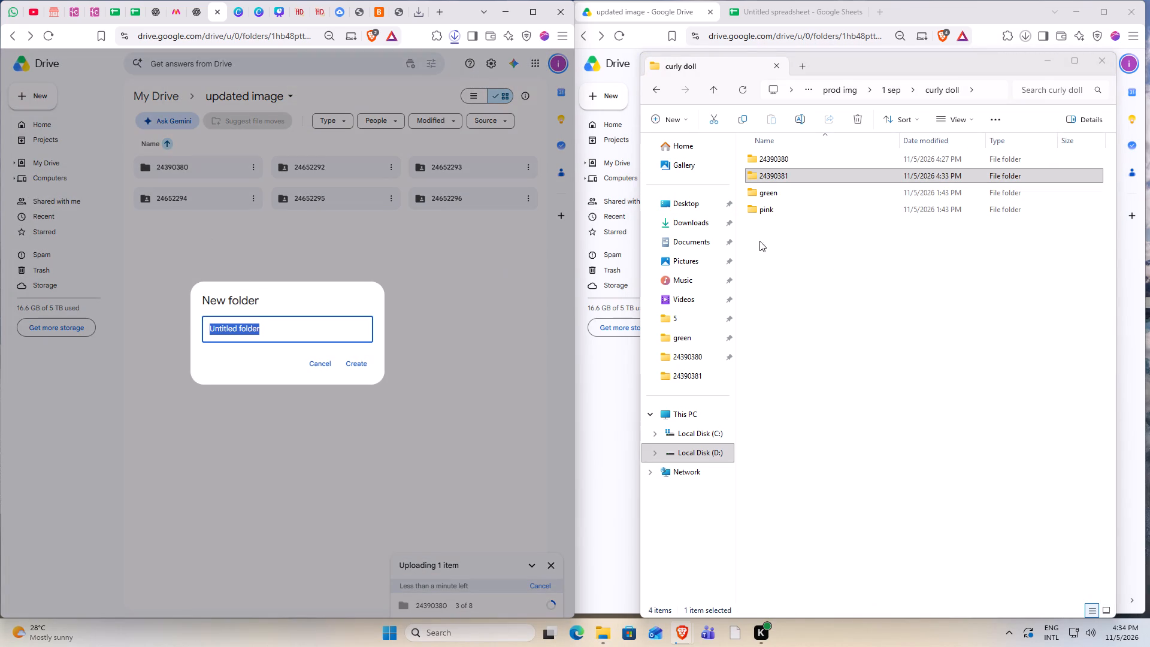
pyautogui.hotkey('ctrl', 'v')
pyautogui.click(348, 372)
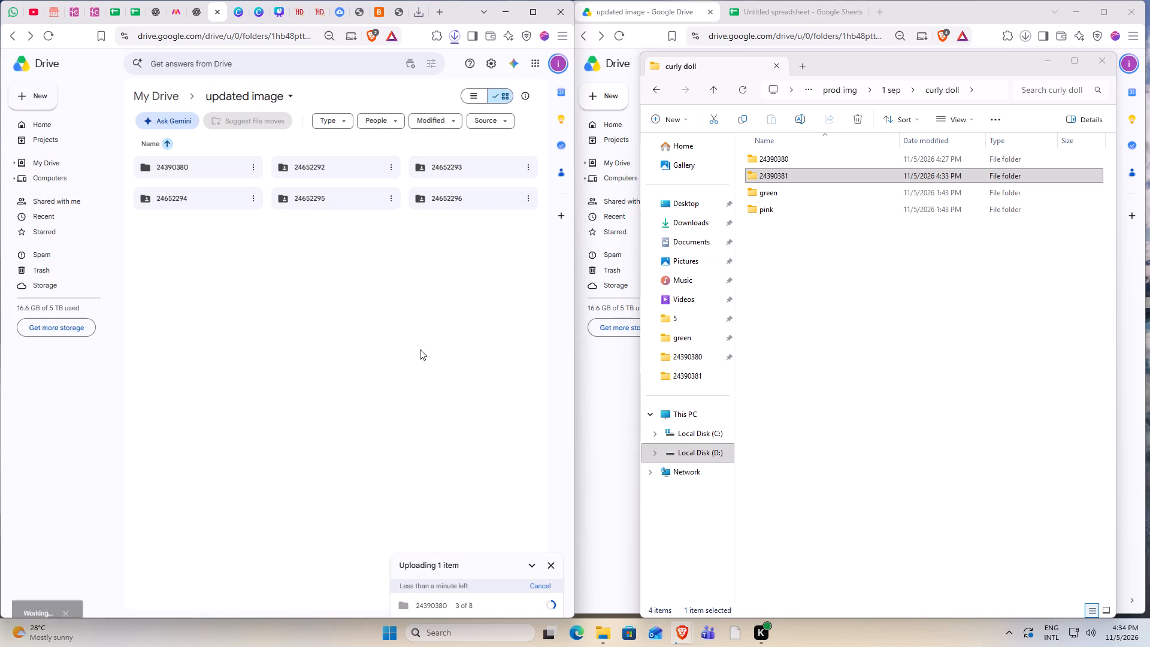
# Upload the eight images 24390381a to 24390381h, without the unfinished download, into Google Drive's 24390381 folder.
pyautogui.doubleClick(793, 177)
pyautogui.hotkey('ctrl', 'a')
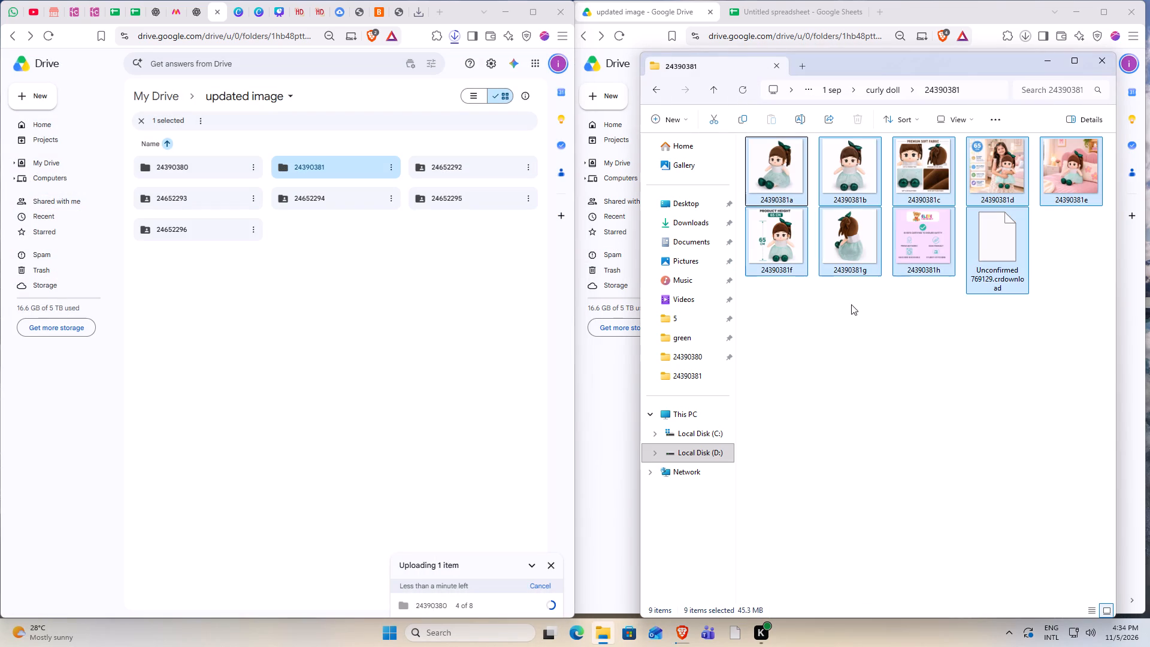
pyautogui.keyDown('ctrl'); pyautogui.click(977, 237); pyautogui.keyUp('ctrl')
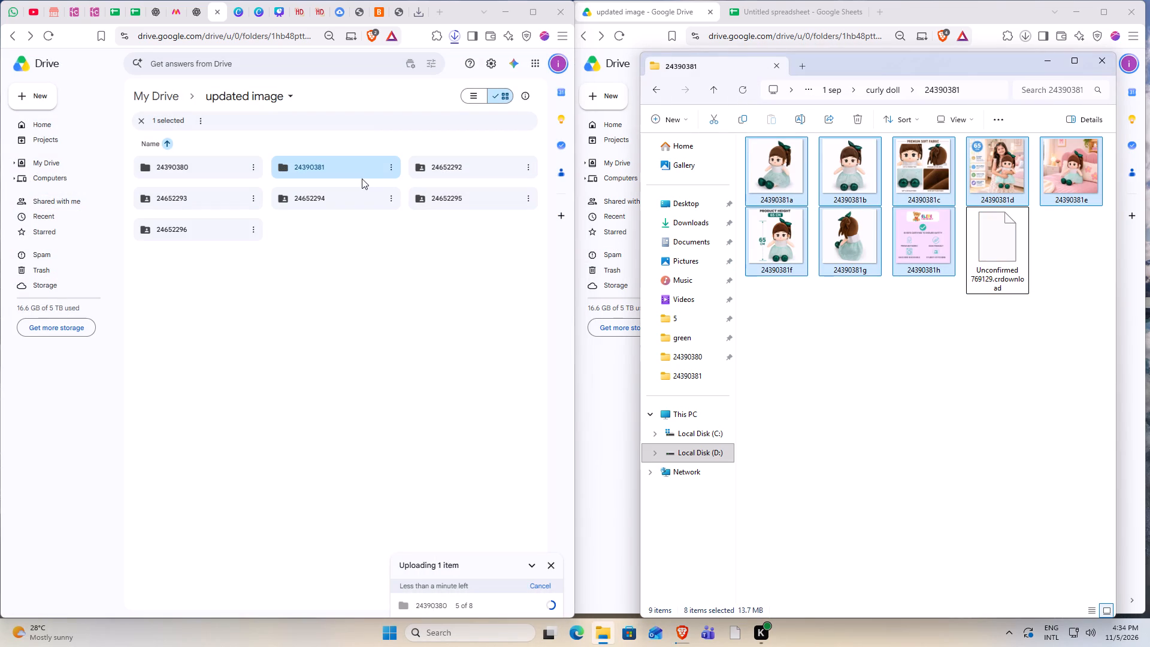
pyautogui.doubleClick(346, 167)
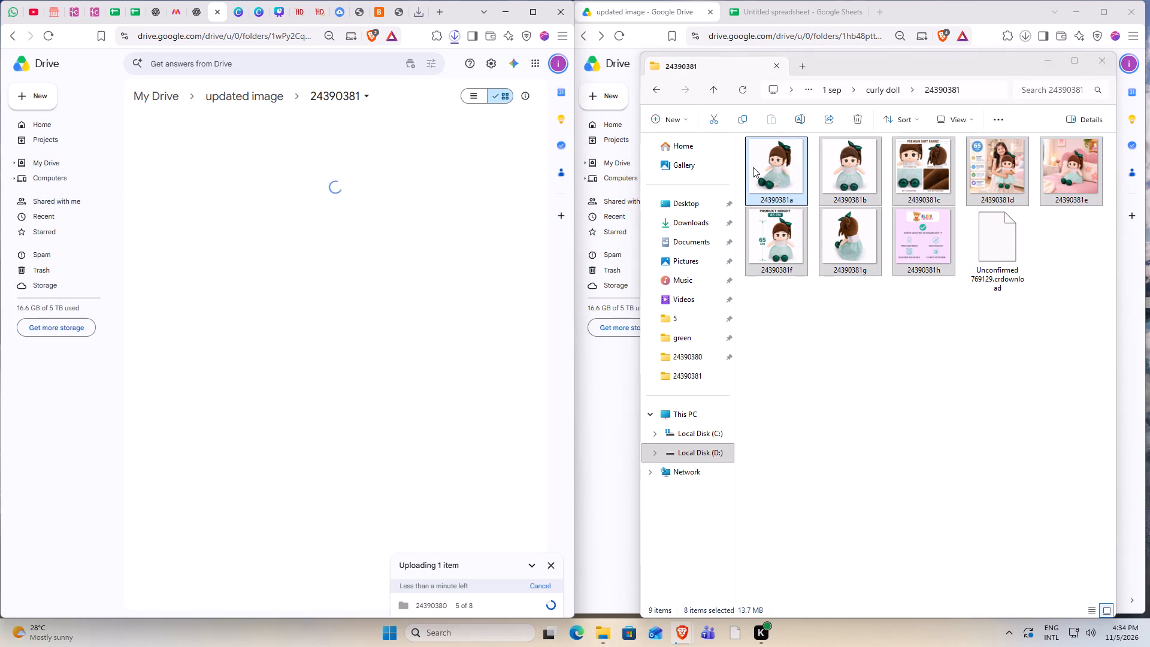
pyautogui.moveTo(776, 181); pyautogui.dragTo(366, 240)
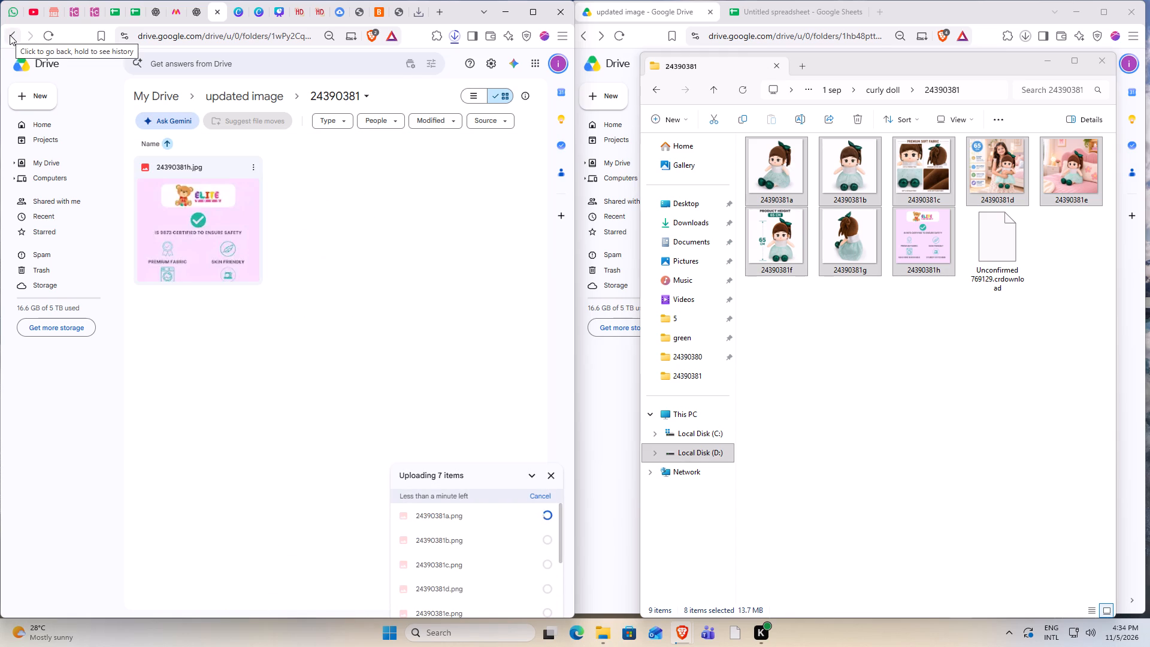
# Copy the 24390380 folder's name and enter it as the product ID in cell A7 of the untitled spreadsheet.
pyautogui.click(677, 635)
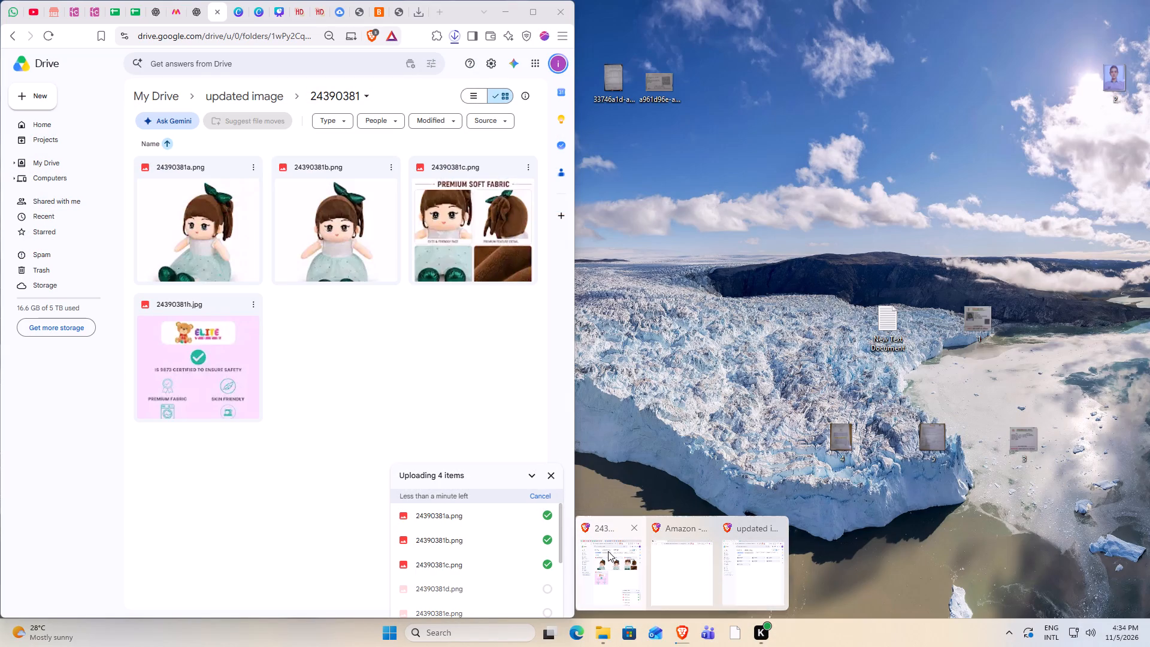
pyautogui.click(791, 15)
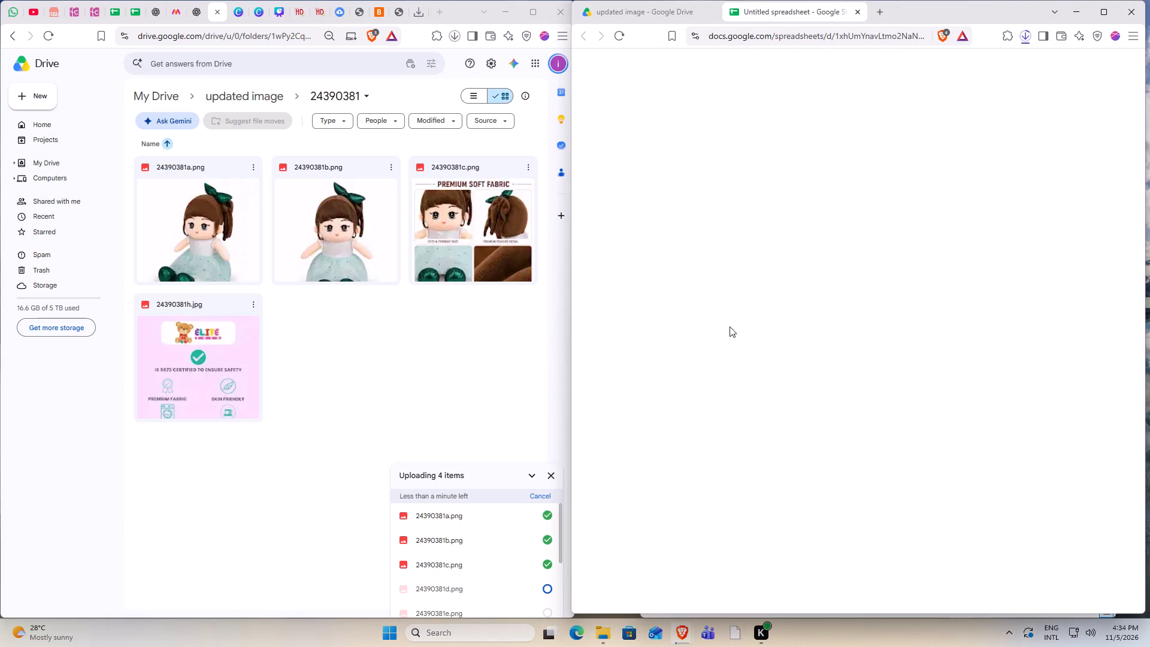
pyautogui.scroll(-20, 725, 362)
pyautogui.scroll(-4, 725, 362)
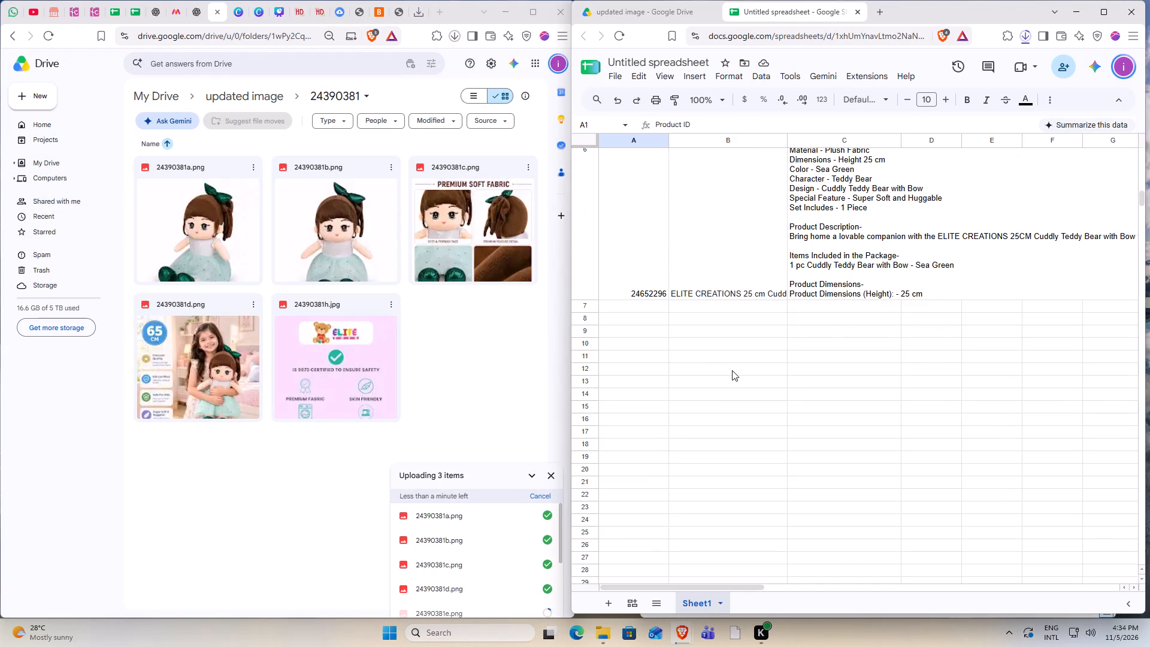
pyautogui.click(600, 633)
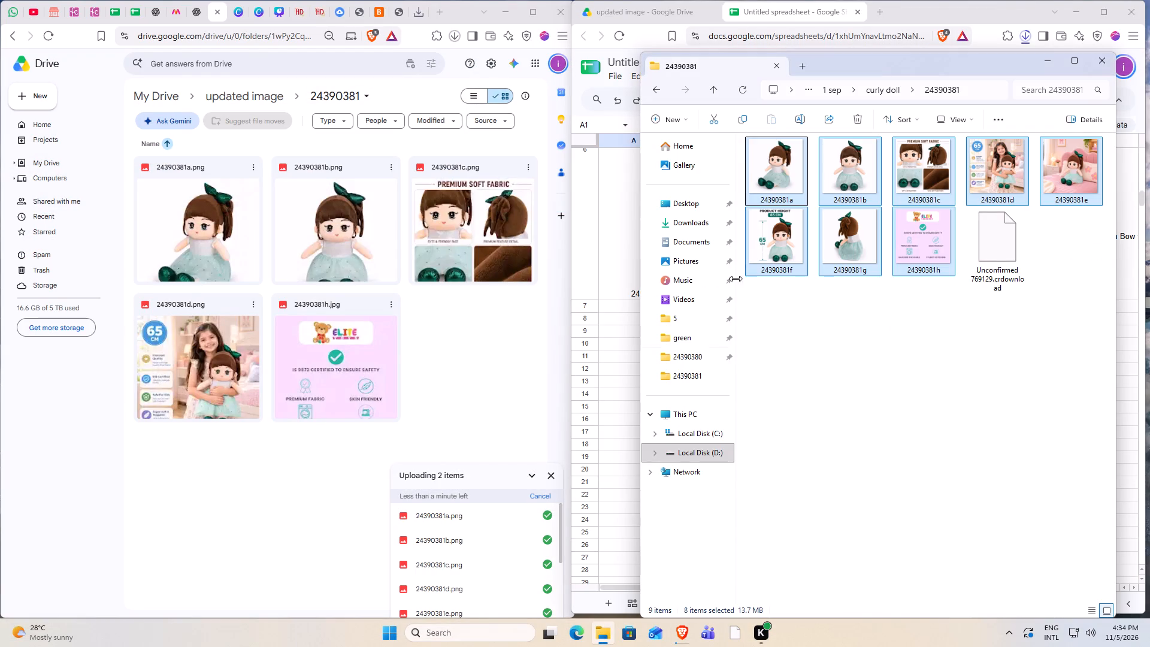
pyautogui.click(723, 92)
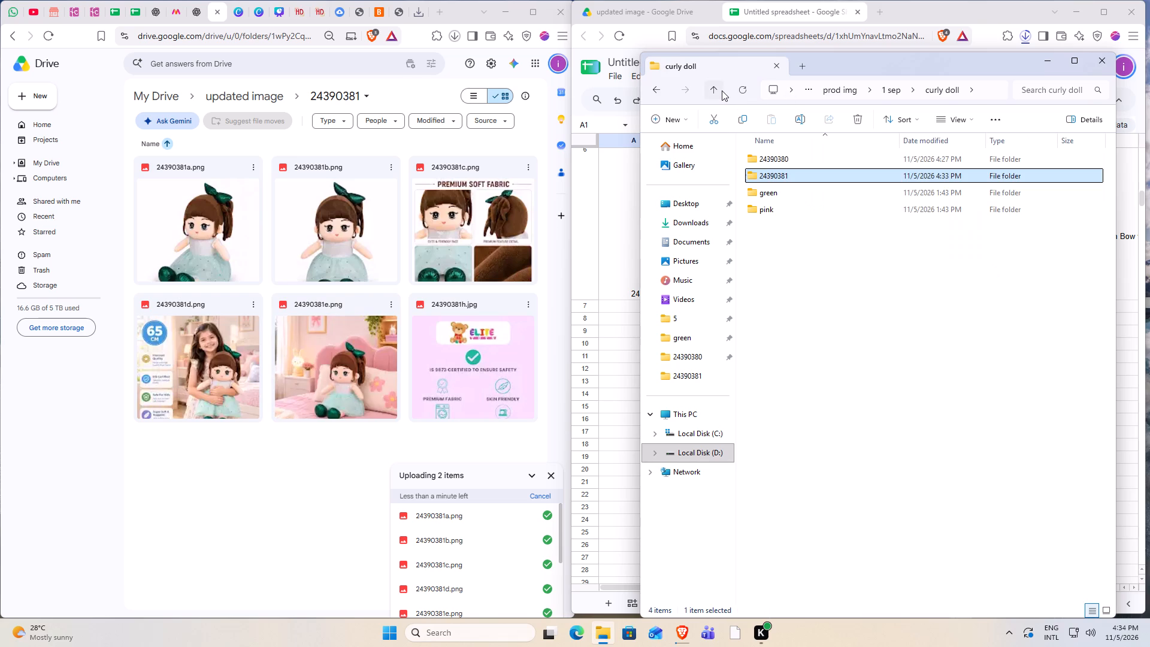
pyautogui.click(790, 154)
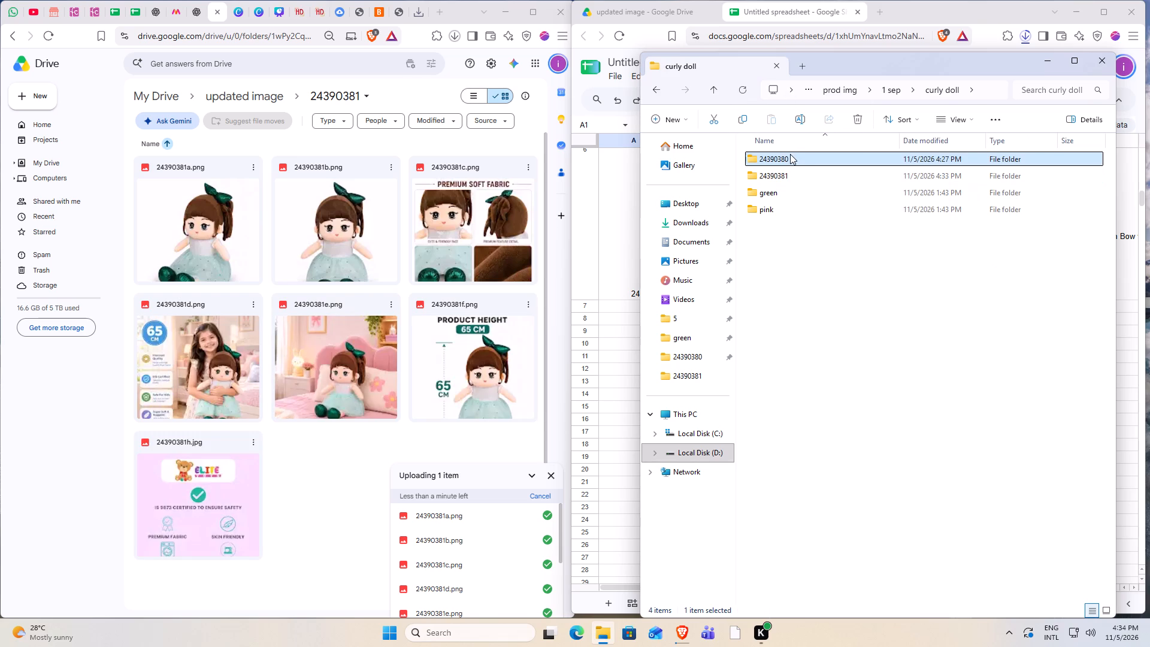
pyautogui.press('F2')
pyautogui.hotkey('ctrl', 'c')
pyautogui.click(306, 543)
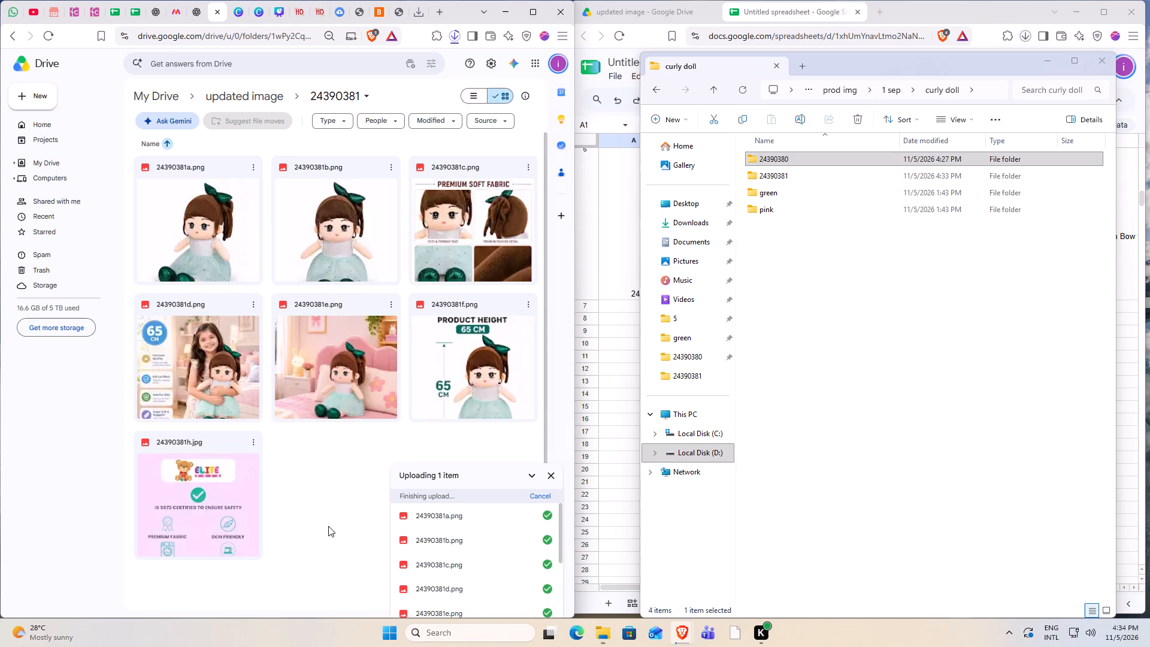
pyautogui.click(1038, 64)
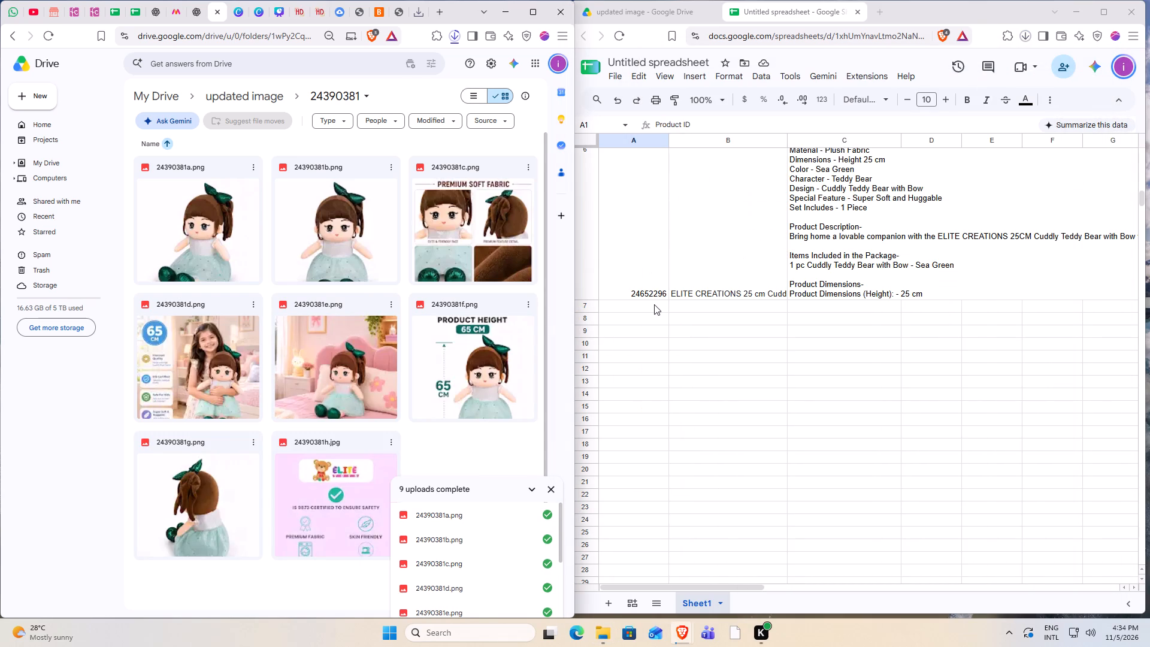
pyautogui.doubleClick(654, 304)
pyautogui.hotkey('ctrl', 'v')
pyautogui.click(649, 364)
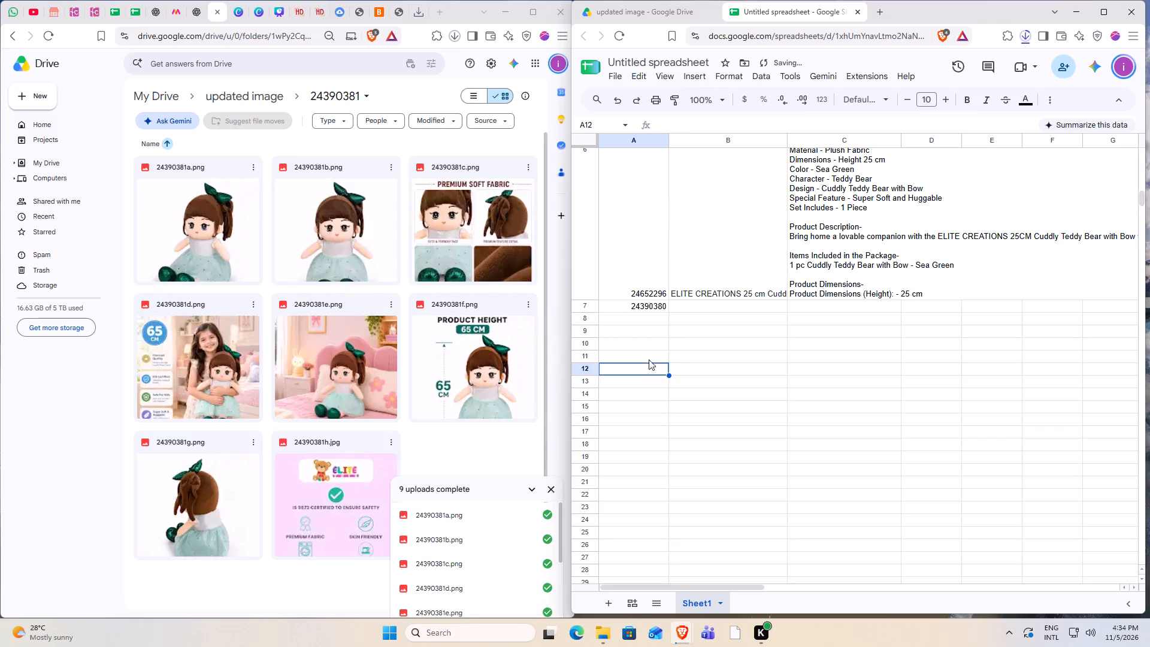
# Check the full names of the pink and green princess dolls in Vcom's Live Product List, and open product 24390380.
pyautogui.click(61, 19)
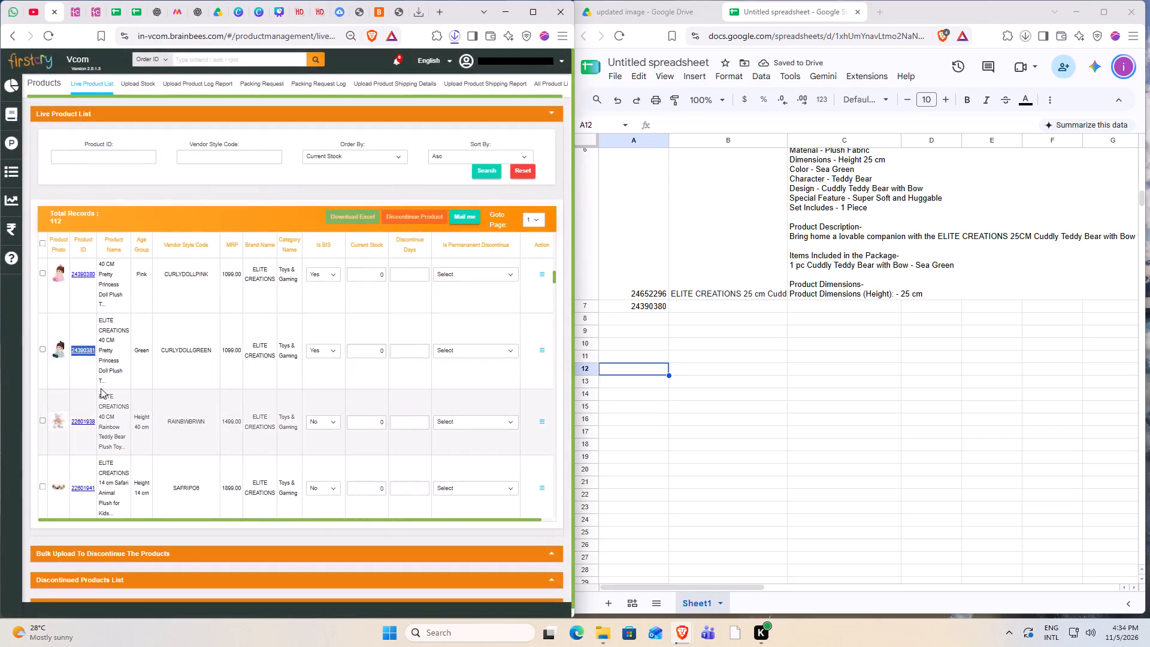
pyautogui.click(113, 377)
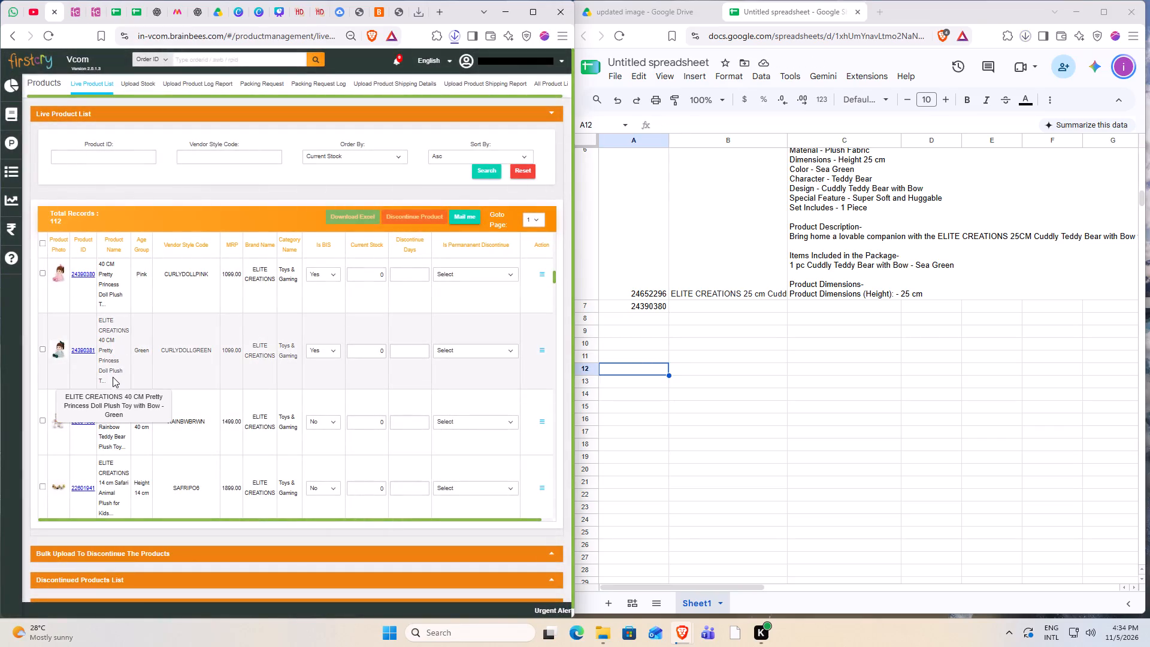
pyautogui.click(117, 359)
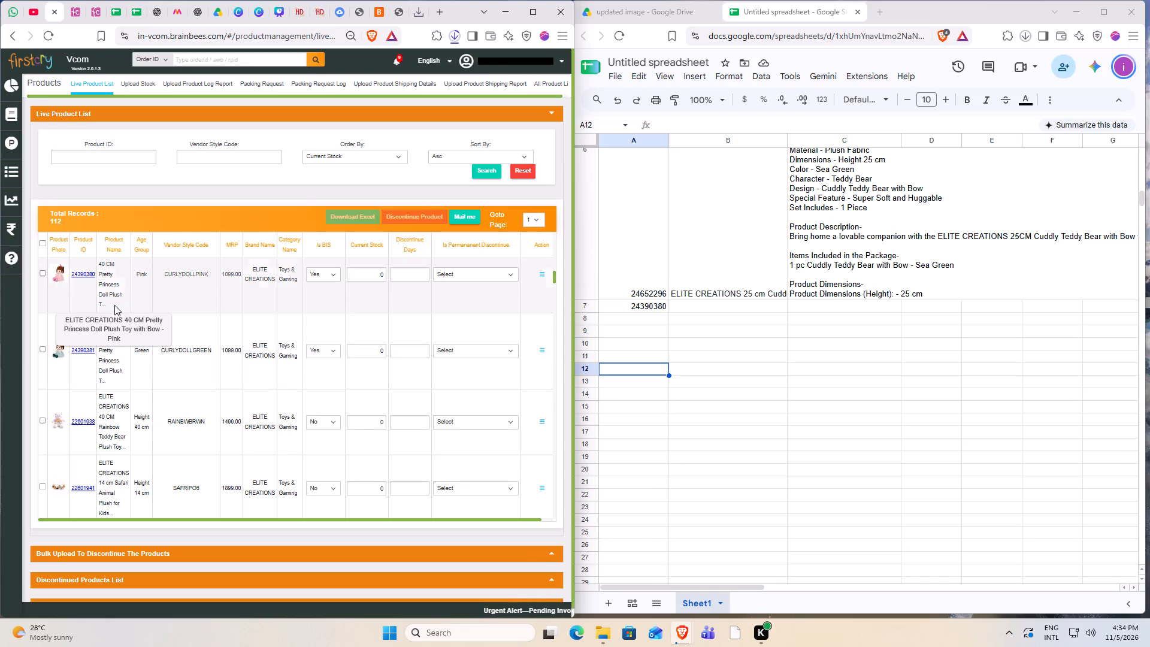
pyautogui.click(114, 304)
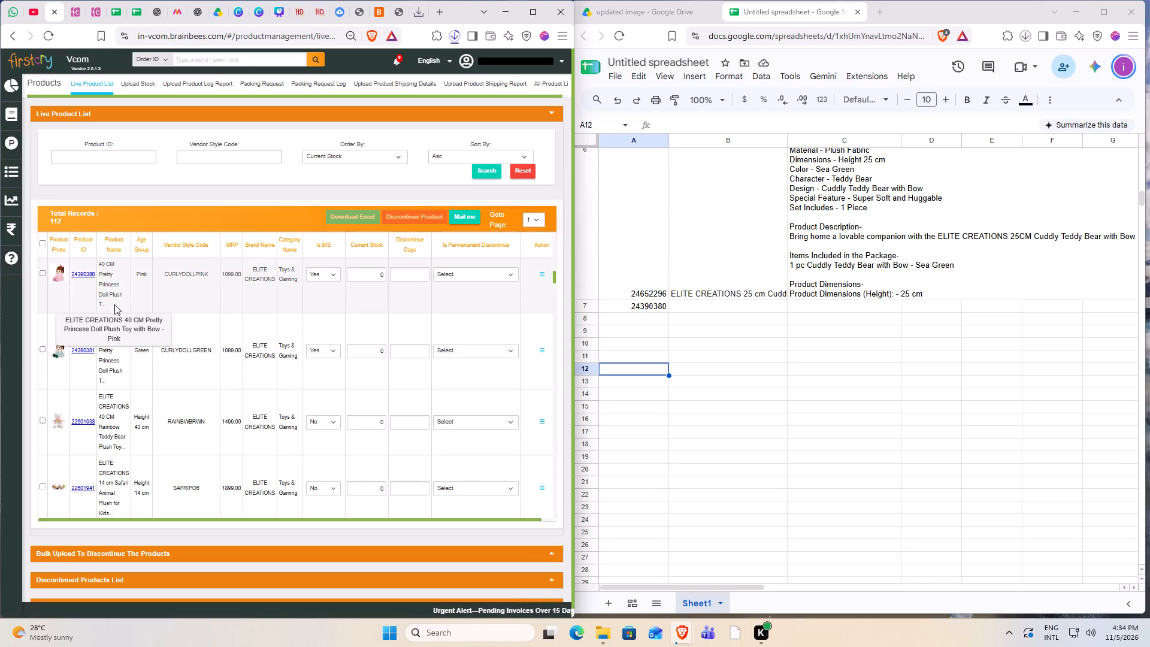
pyautogui.click(113, 299)
pyautogui.click(110, 291)
pyautogui.click(90, 275)
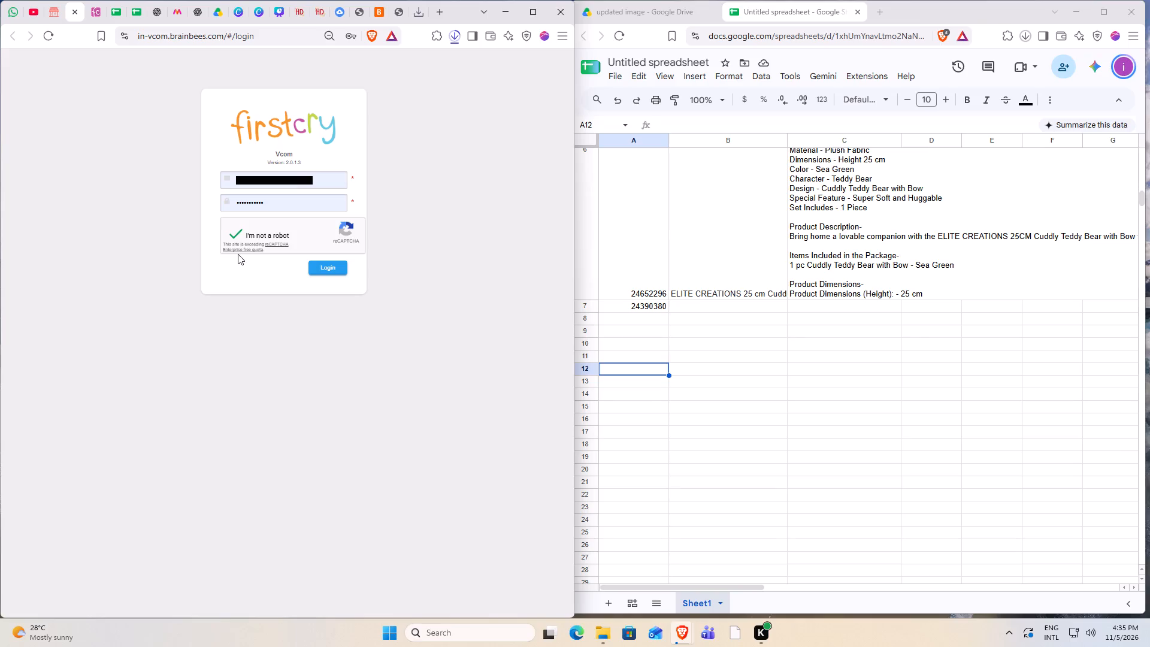
# Log in to the FirstCry Vcom portal, get past the MSME notice and skip the contact details verification.
pyautogui.click(313, 261)
pyautogui.click(158, 397)
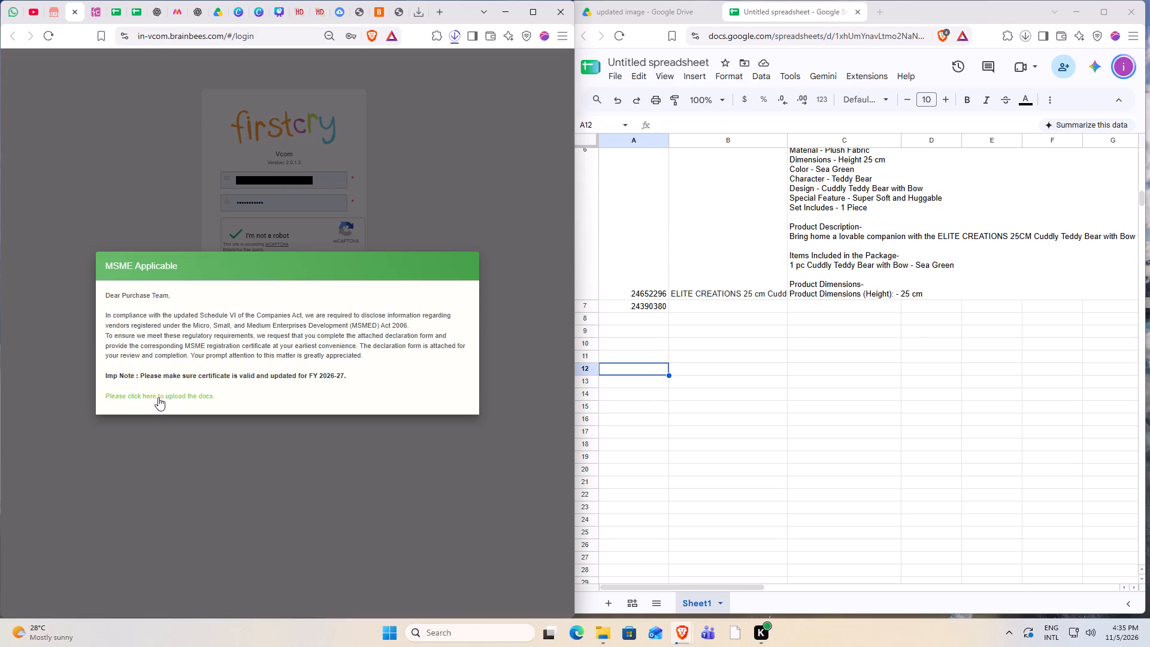
pyautogui.click(322, 415)
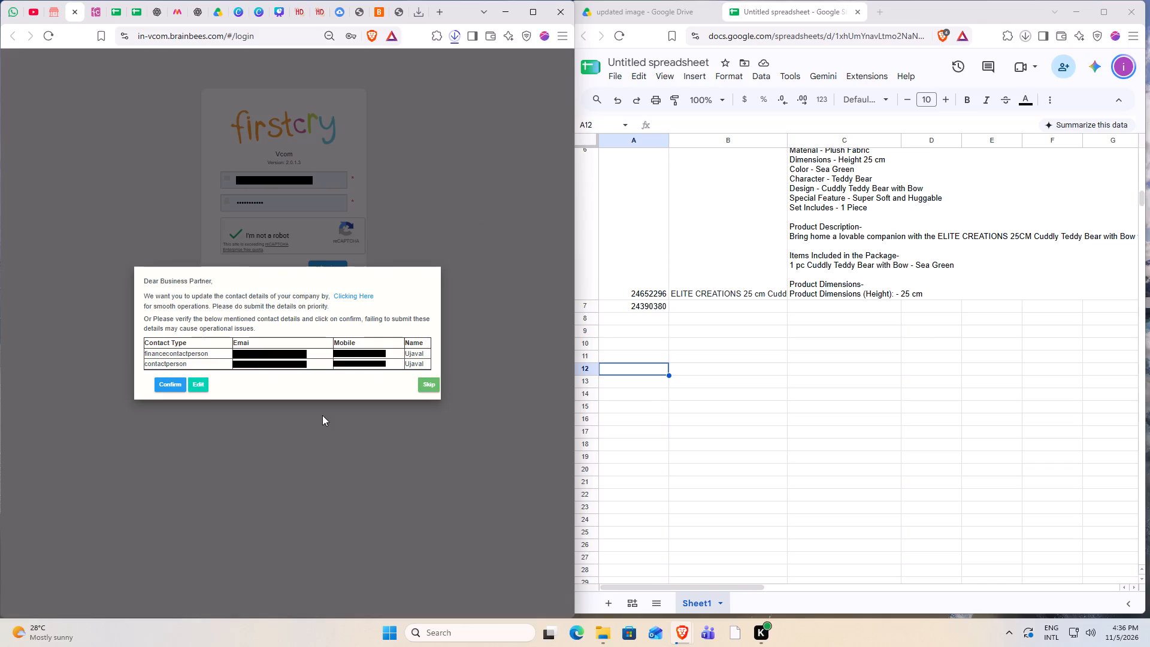
pyautogui.click(446, 33)
pyautogui.doubleClick(451, 35)
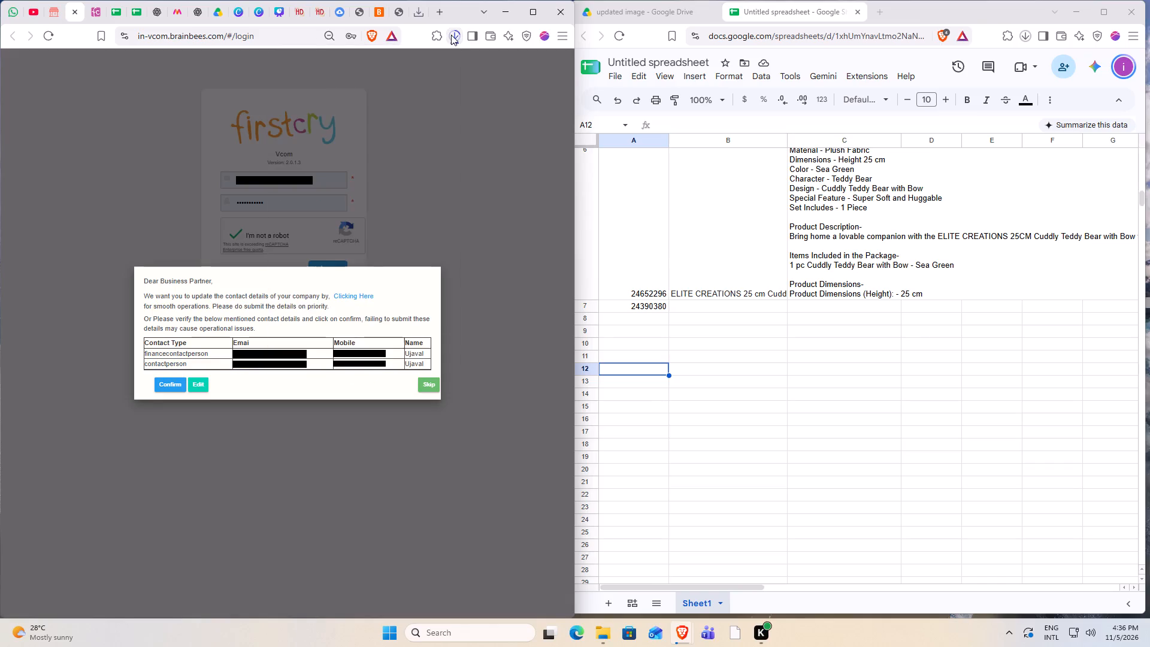
pyautogui.click(451, 35)
pyautogui.click(451, 35)
pyautogui.click(451, 35)
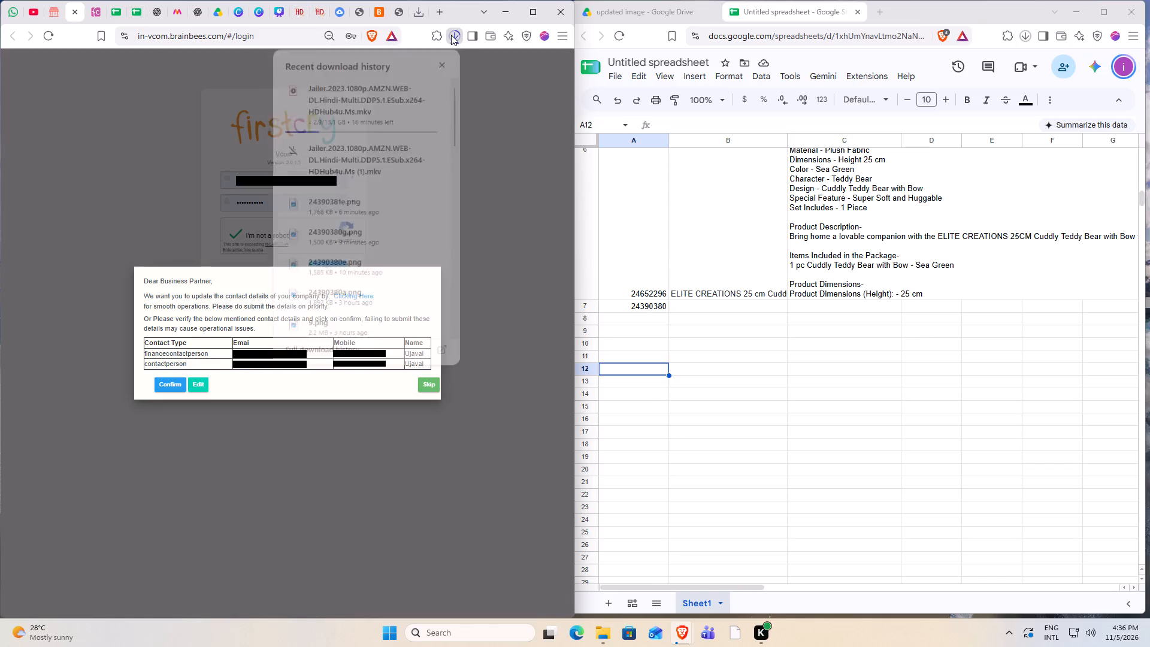
pyautogui.click(429, 391)
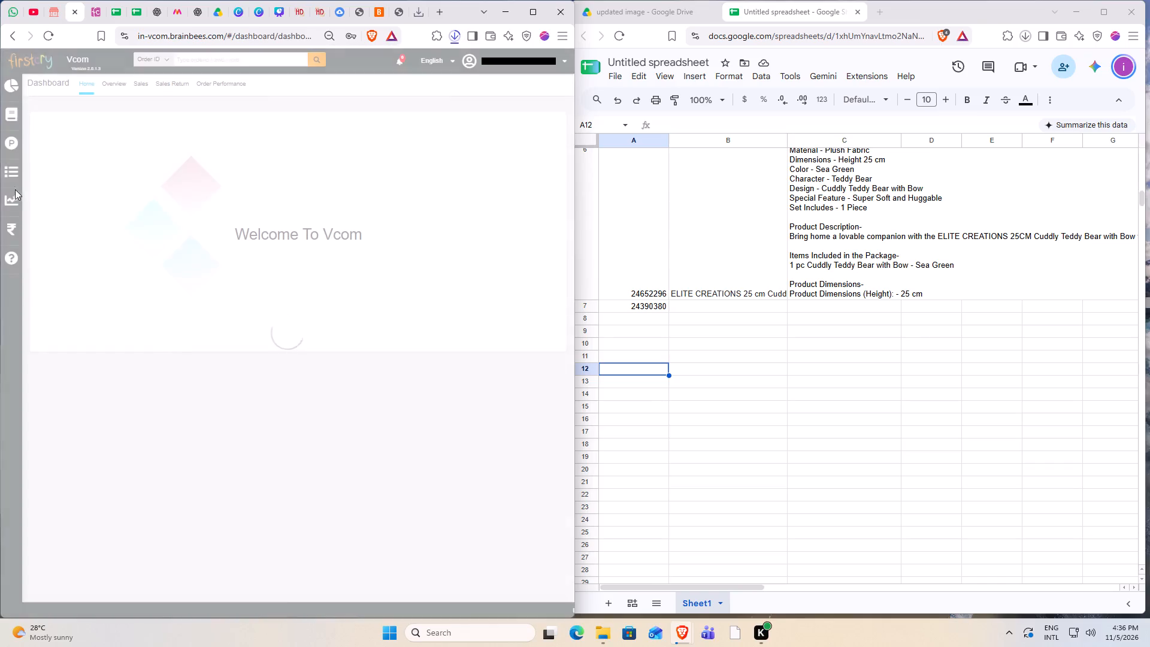
# Open Product Content from Vcom's products section and go to the Content Pending product list under Operations.
pyautogui.click(453, 35)
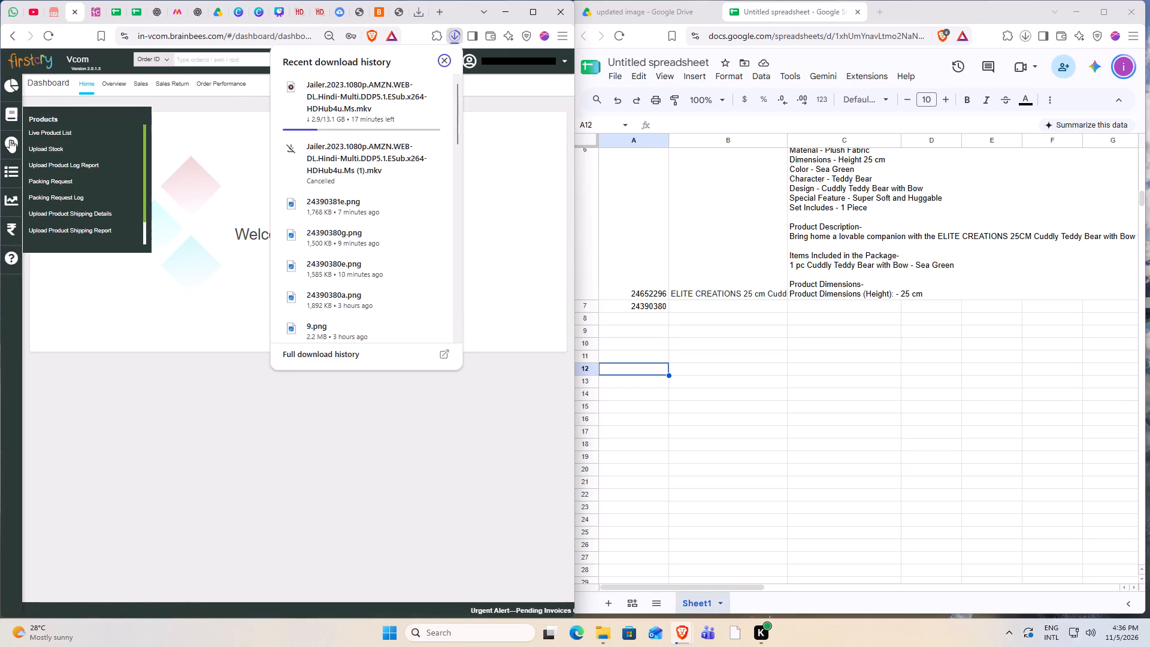
pyautogui.scroll(4, 55, 147)
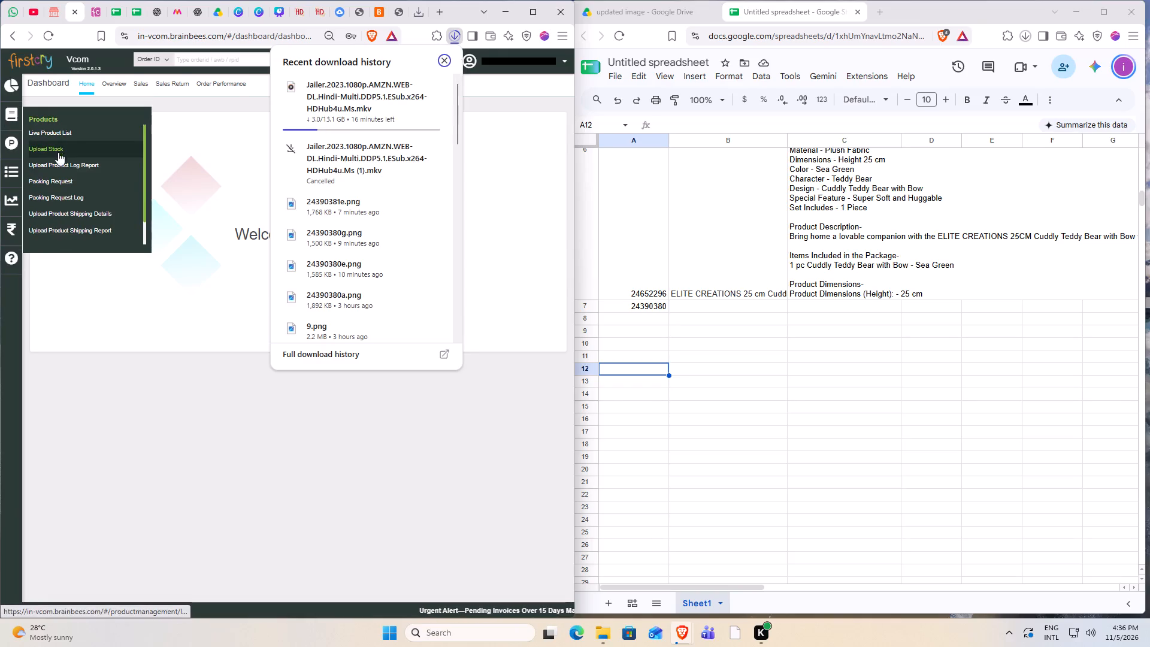
pyautogui.scroll(-8, 40, 246)
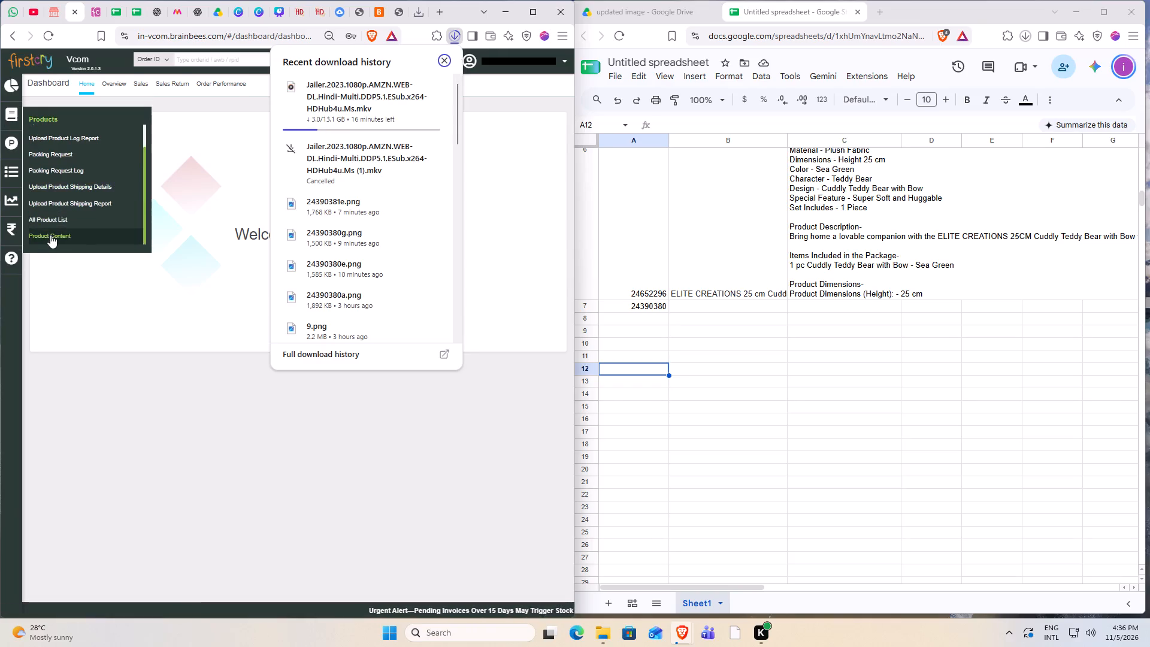
pyautogui.click(50, 235)
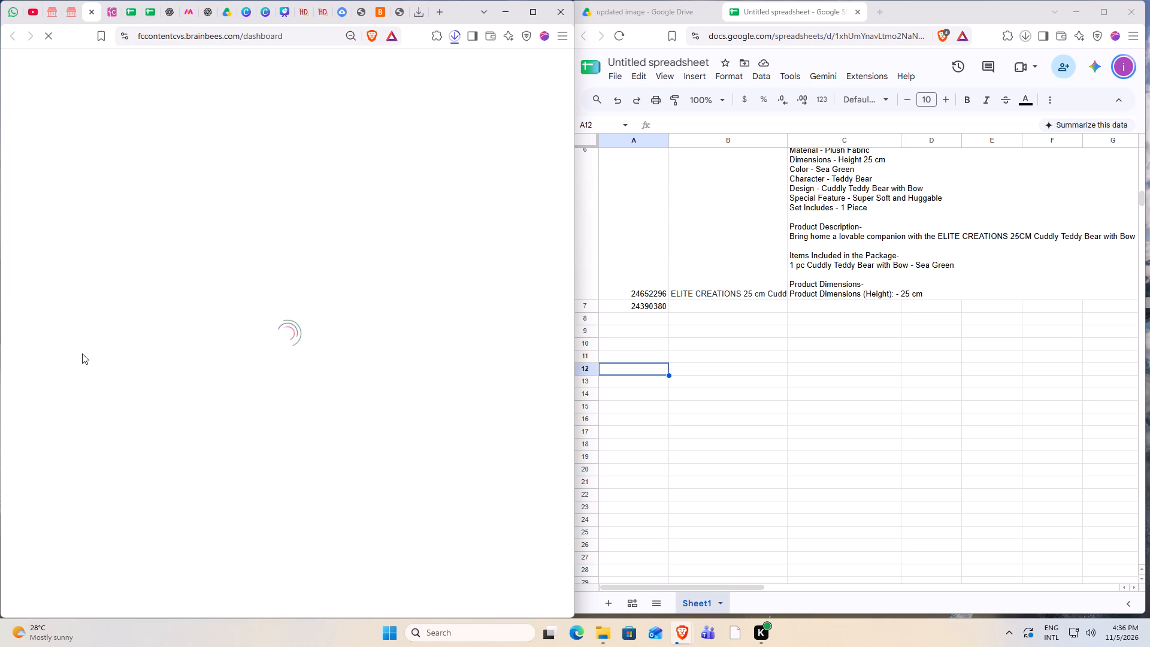
pyautogui.click(60, 101)
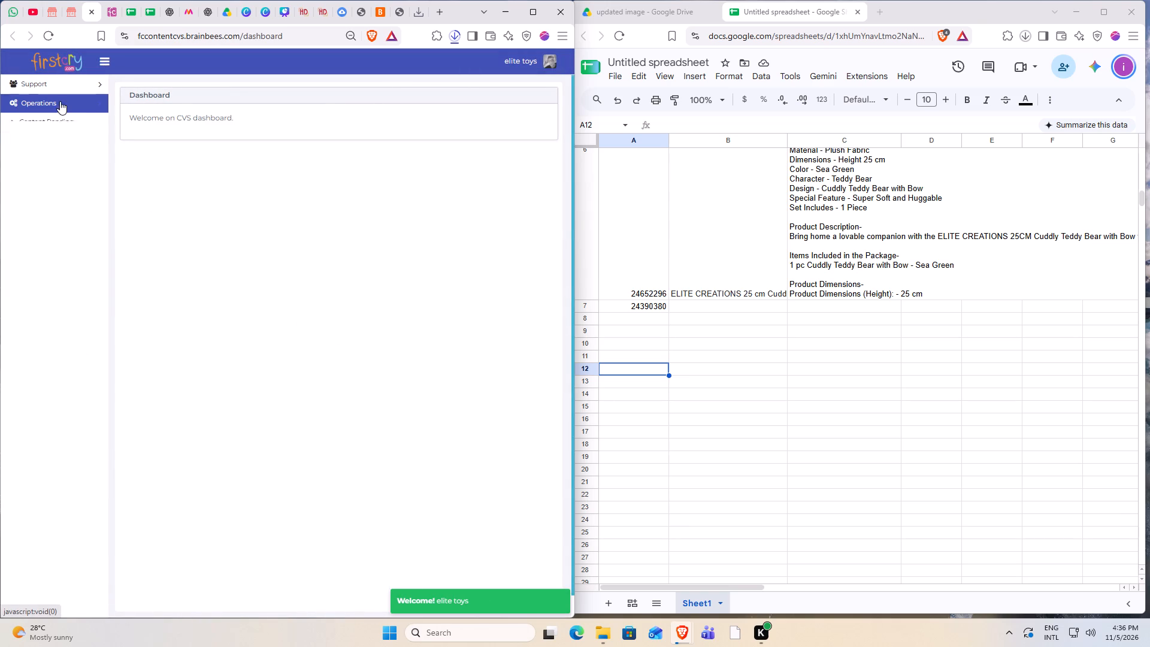
pyautogui.click(64, 123)
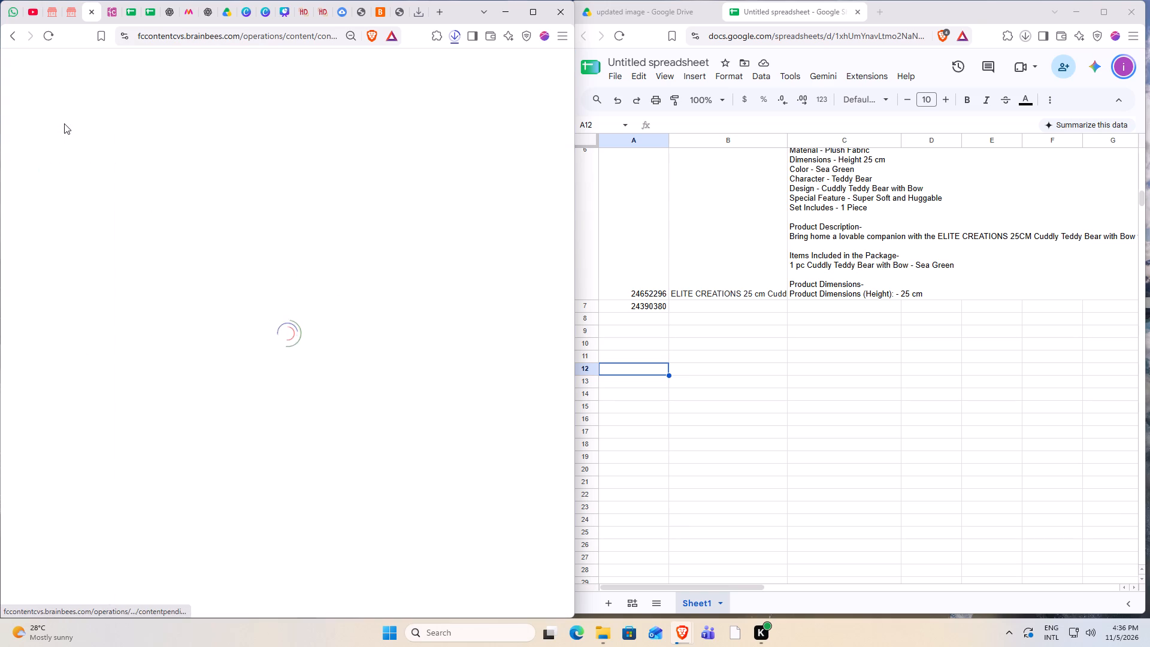
pyautogui.click(76, 140)
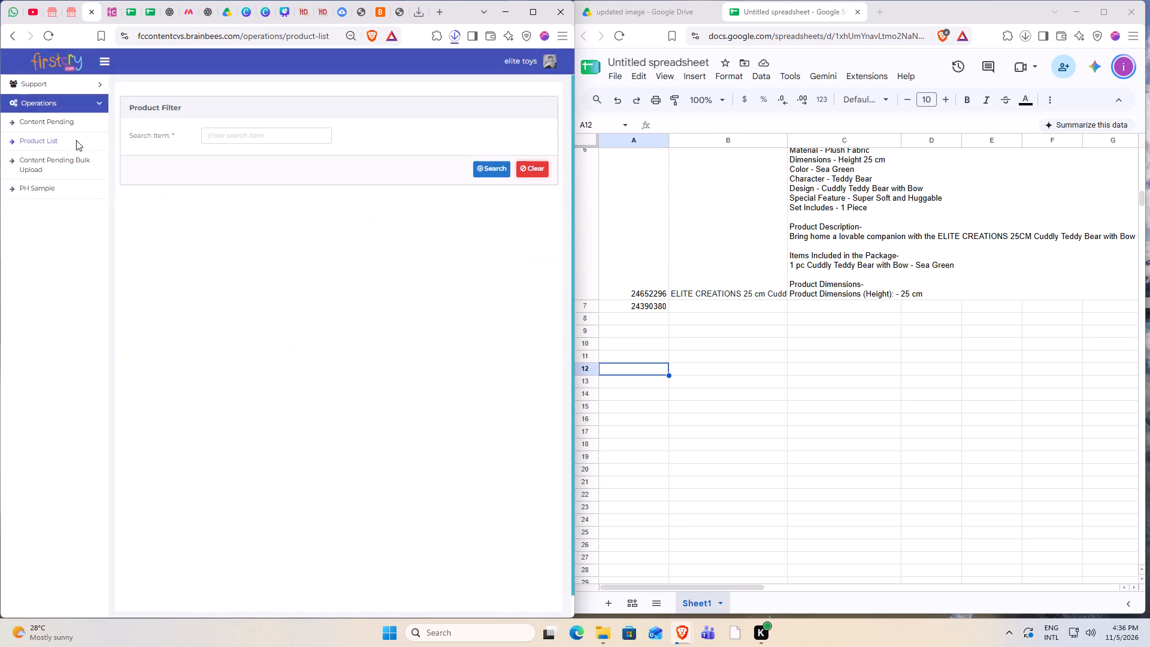
pyautogui.click(70, 116)
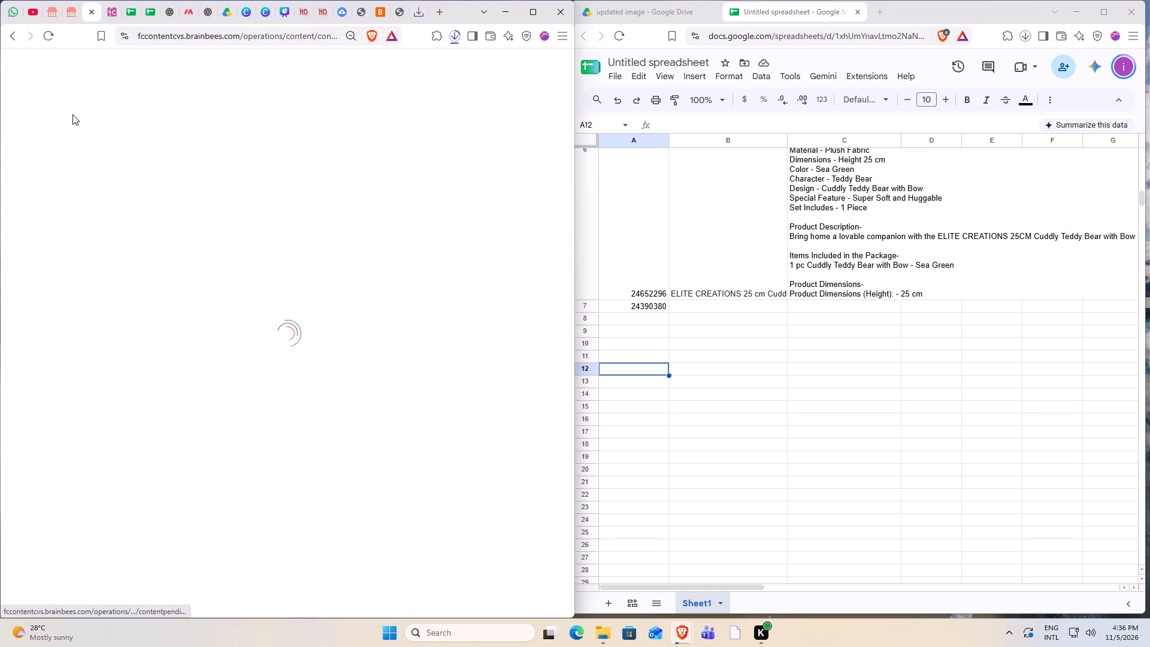
# Search the Content Pending list with the Vendor Content Pending status and look through the products for the princess dolls.
pyautogui.click(233, 181)
pyautogui.click(238, 169)
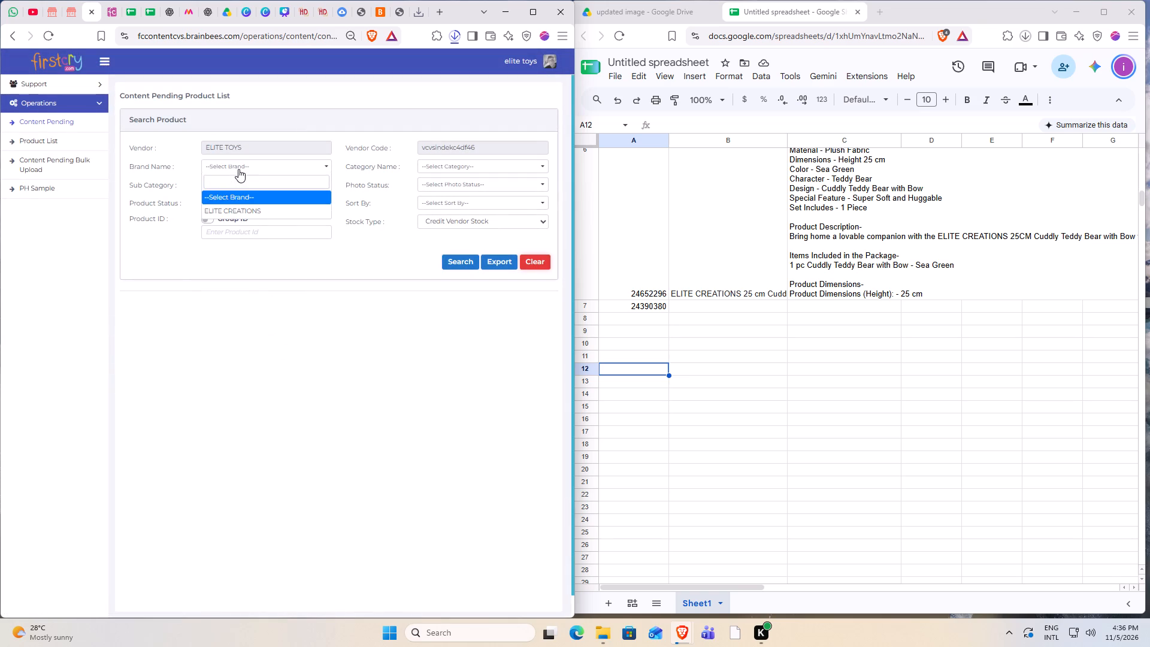
pyautogui.click(238, 169)
pyautogui.click(250, 198)
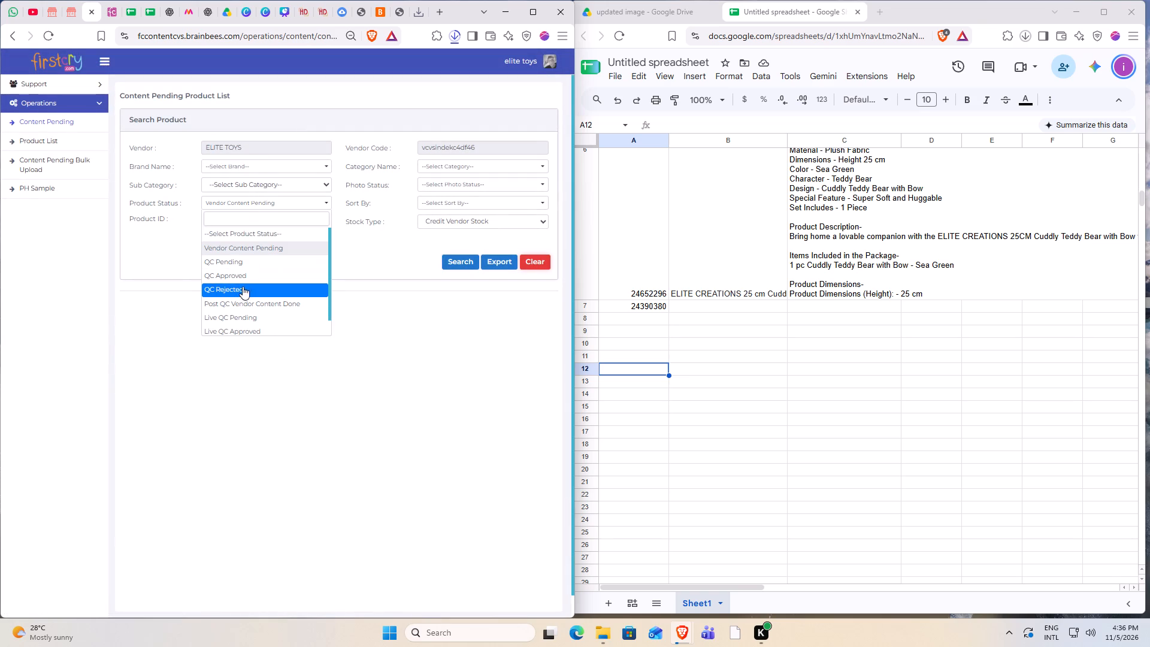
pyautogui.scroll(-3, 246, 269)
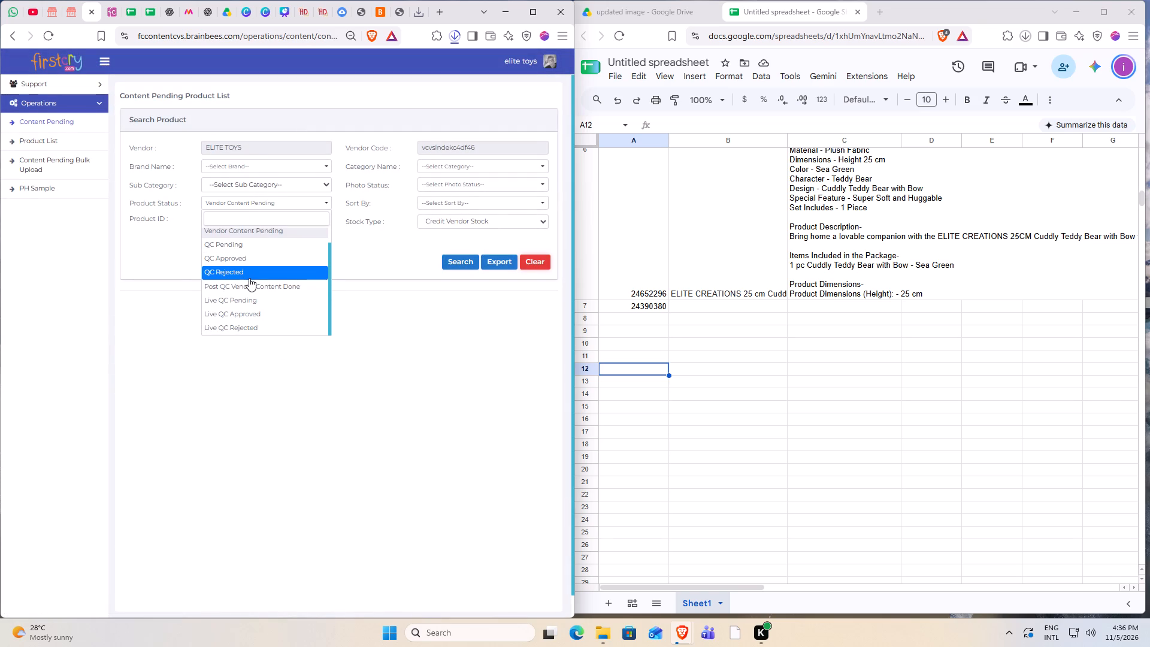
pyautogui.scroll(4, 249, 278)
pyautogui.click(463, 267)
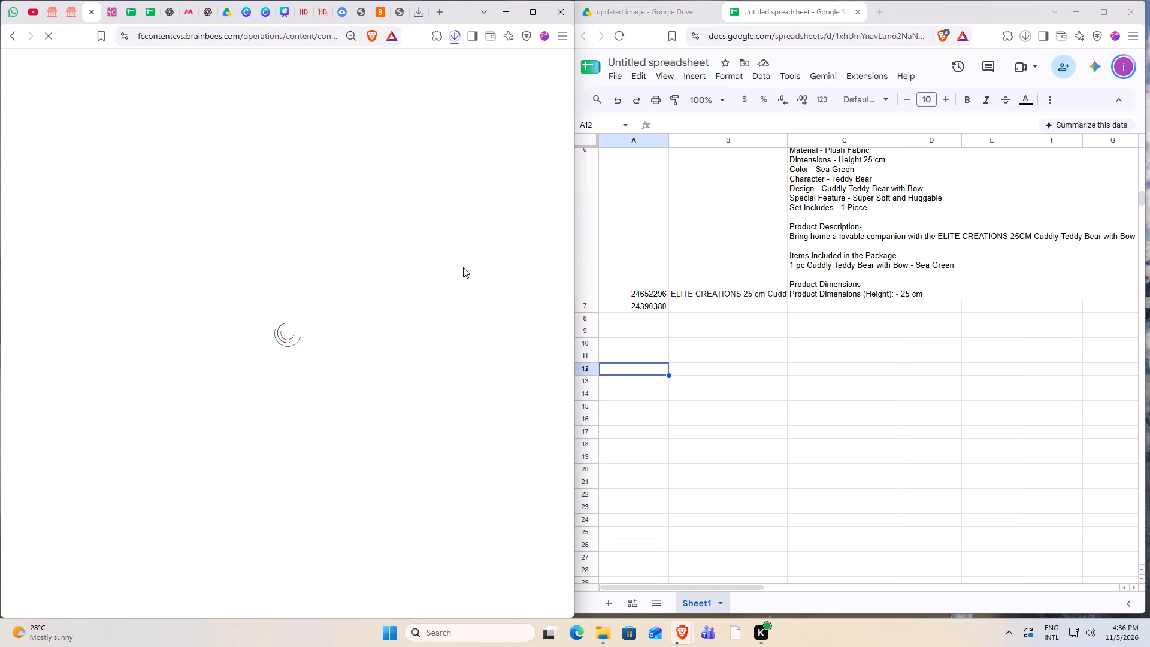
pyautogui.scroll(-2, 354, 455)
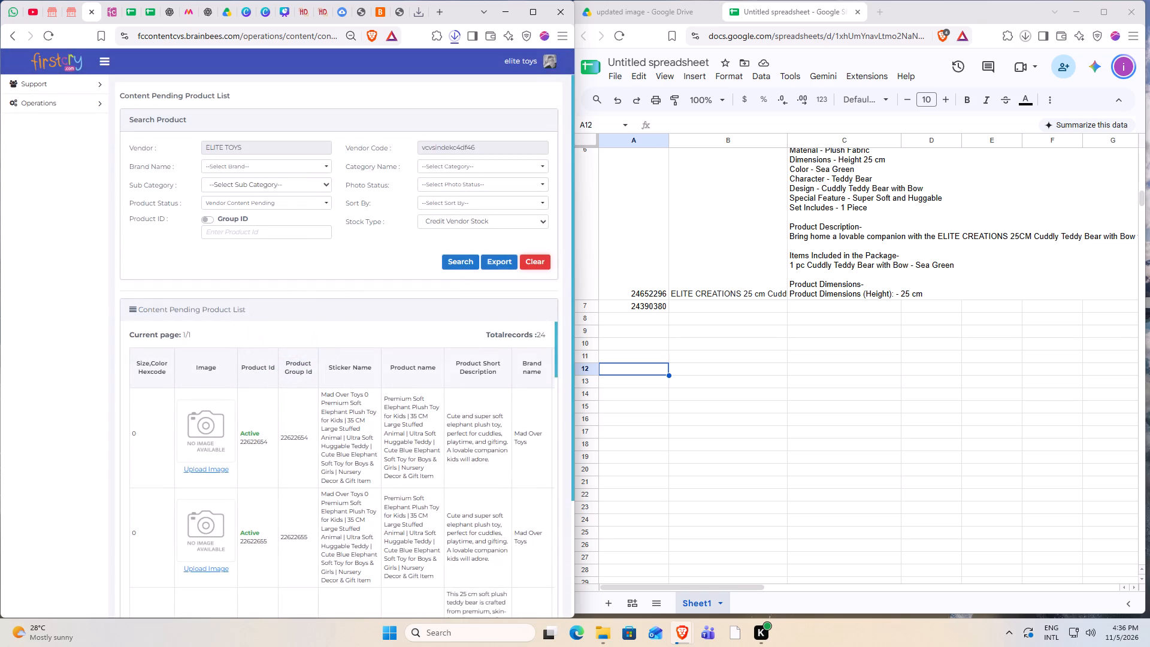
pyautogui.scroll(-20, 354, 455)
pyautogui.scroll(-20, 354, 455)
pyautogui.scroll(-13, 354, 455)
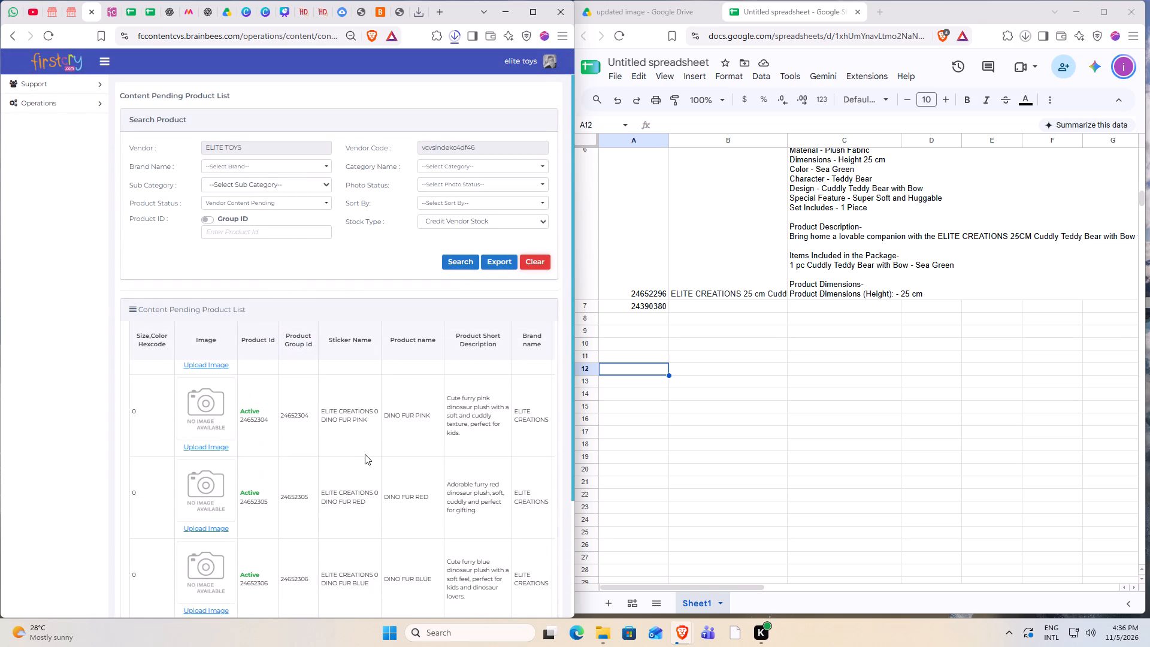
pyautogui.scroll(-12, 365, 454)
pyautogui.scroll(20, 264, 251)
pyautogui.scroll(5, 264, 251)
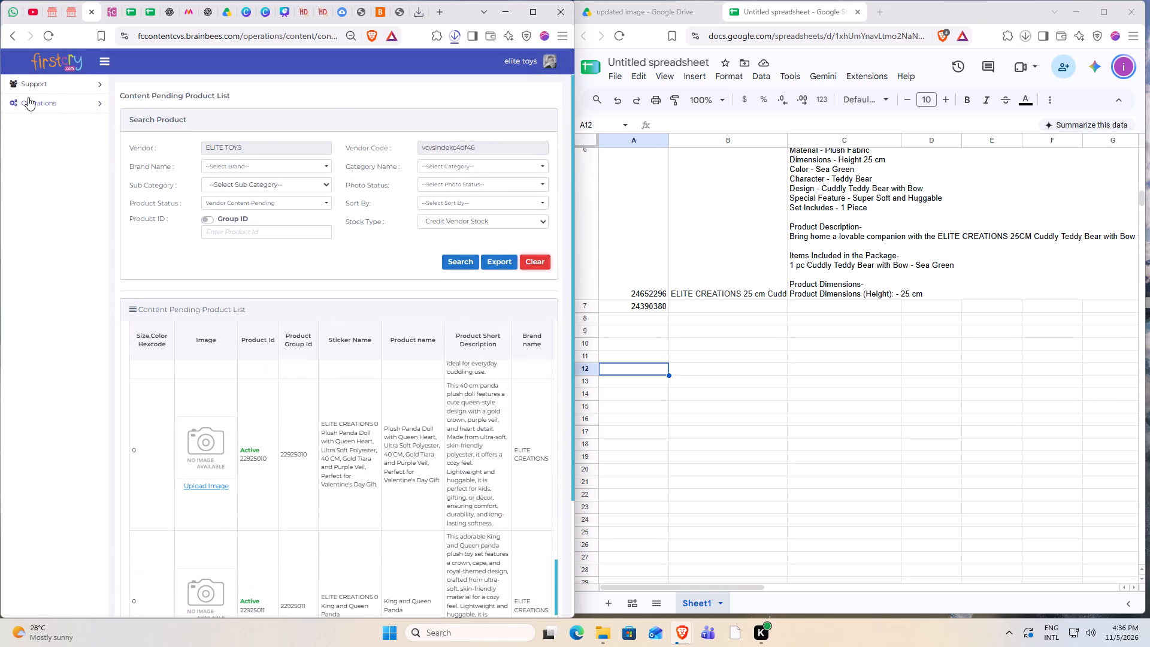
# Open the Product List page under Operations.
pyautogui.click(28, 97)
pyautogui.click(47, 144)
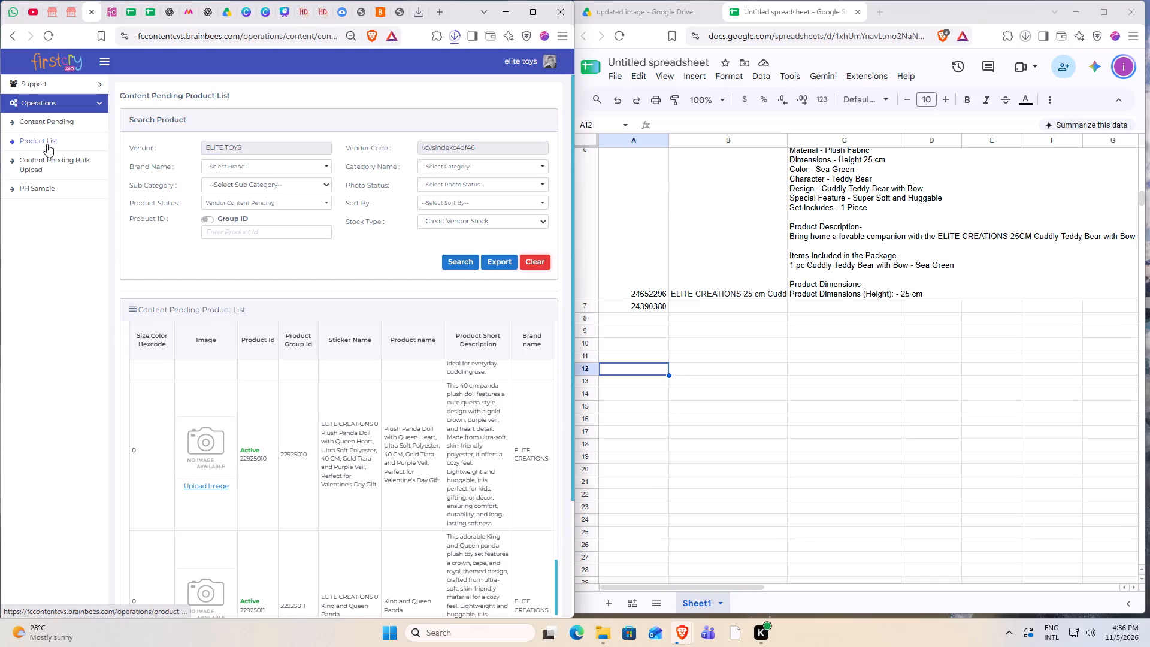
pyautogui.click(217, 139)
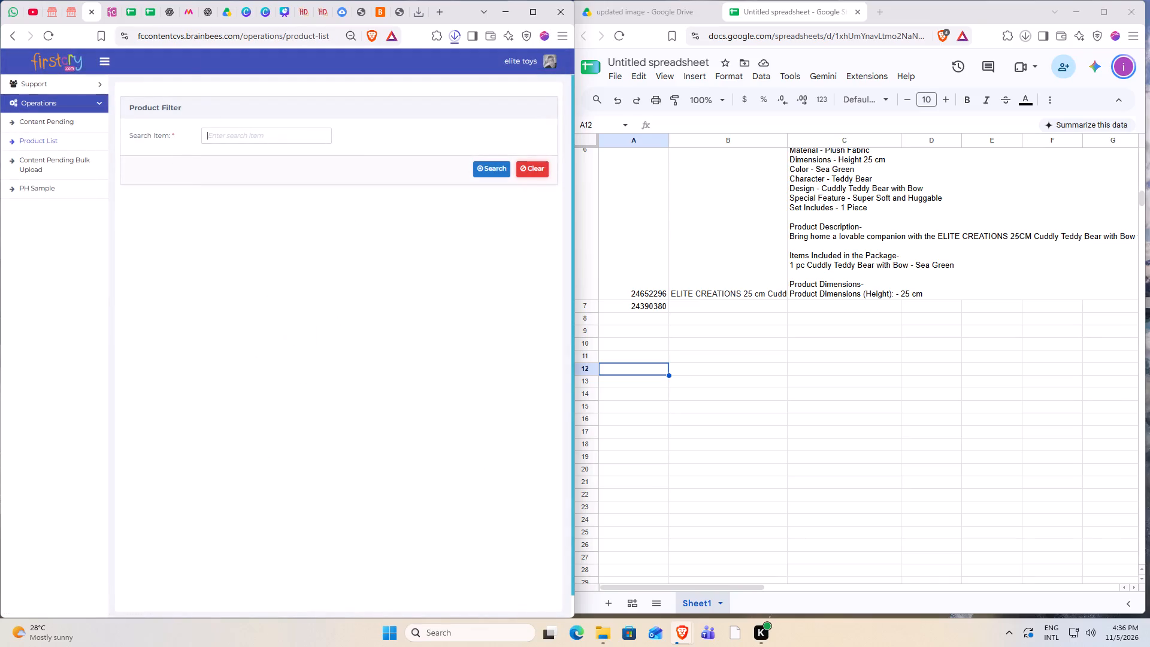
# Check the princess doll's name in Vcom's Live Product List and search the Operations Product List for "pretty".
pyautogui.click(49, 14)
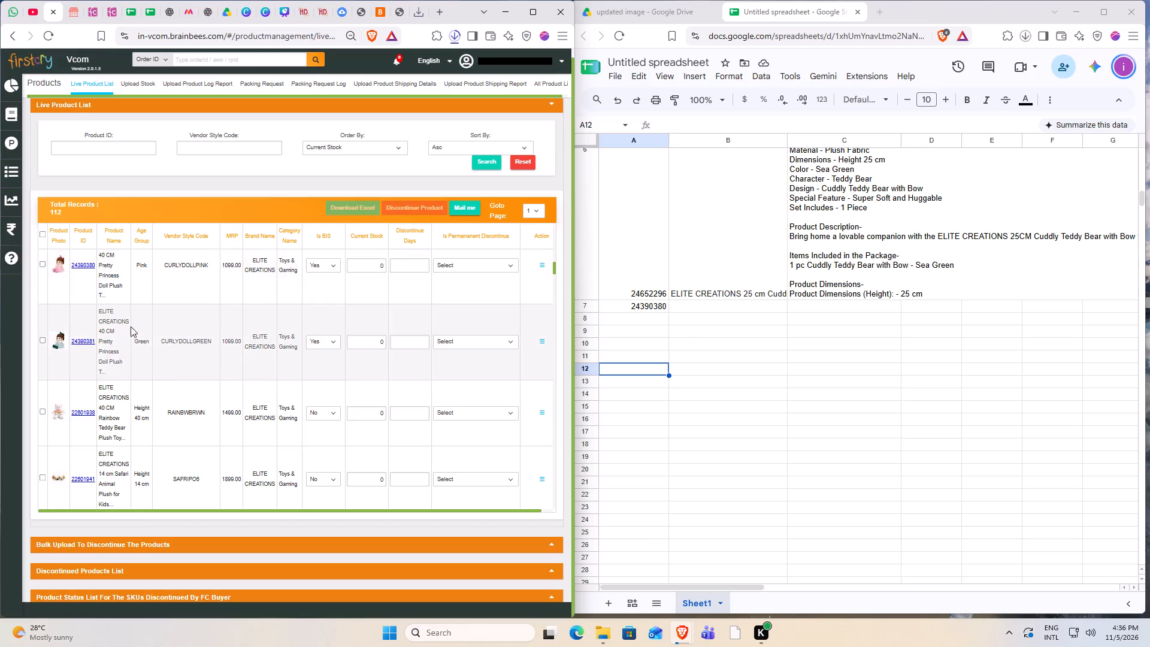
pyautogui.moveTo(162, 341); pyautogui.dragTo(199, 347)
pyautogui.click(201, 349)
pyautogui.click(93, 16)
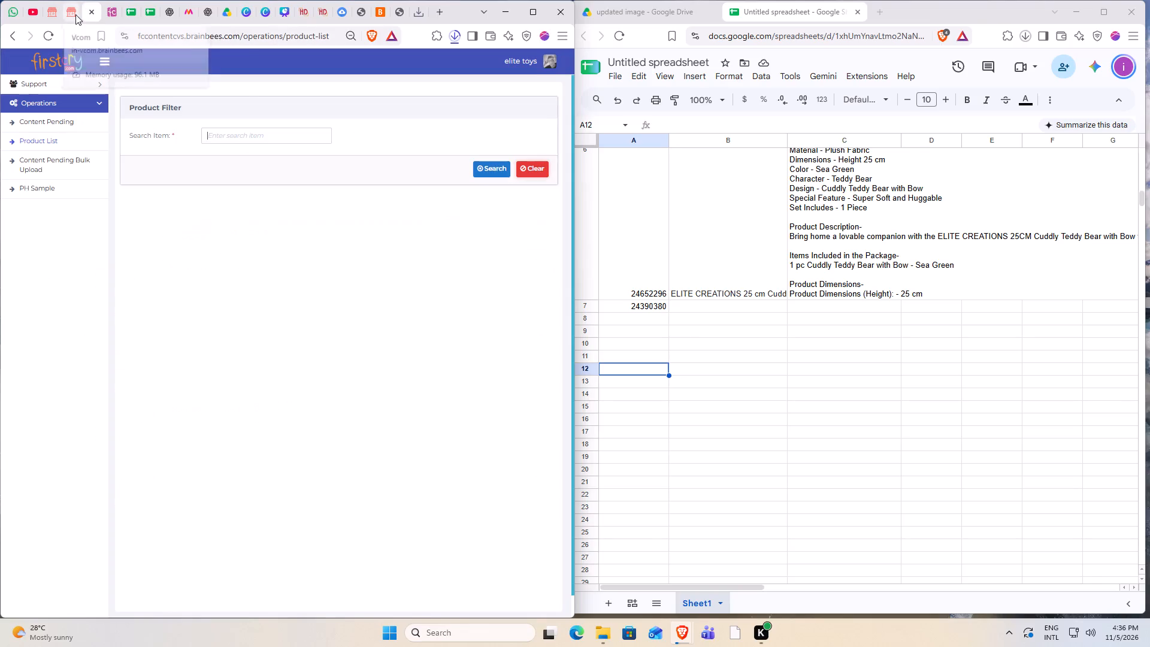
pyautogui.click(231, 130)
pyautogui.write('pretty')
pyautogui.press('Return')
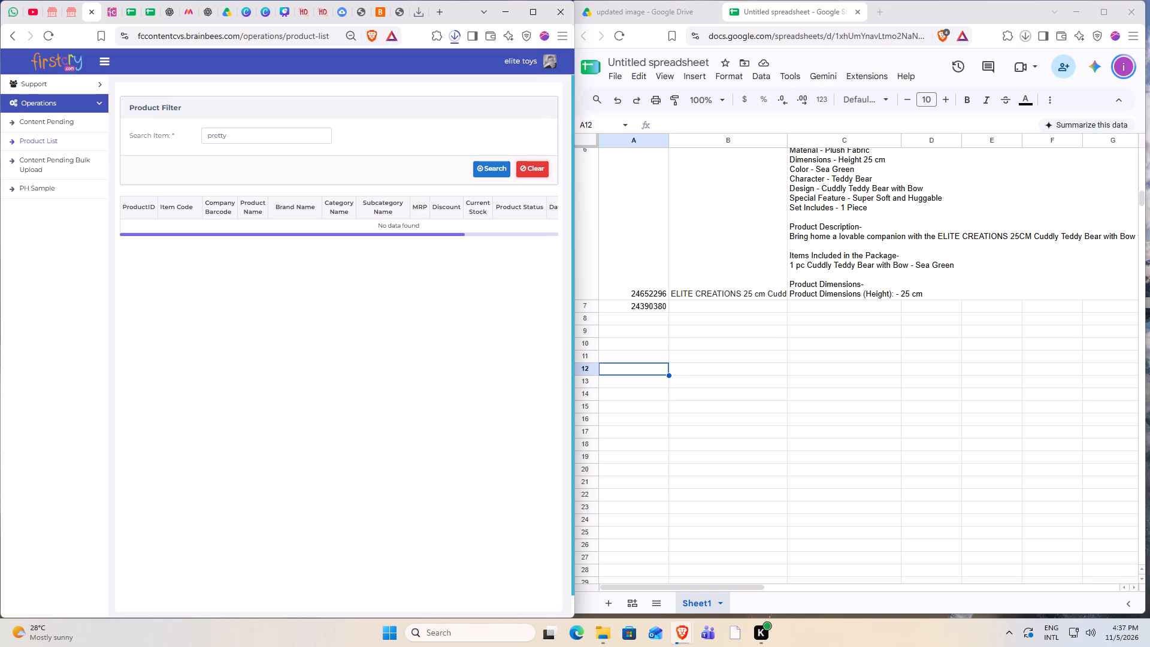
pyautogui.click(486, 177)
pyautogui.click(484, 170)
pyautogui.moveTo(451, 234); pyautogui.dragTo(452, 234)
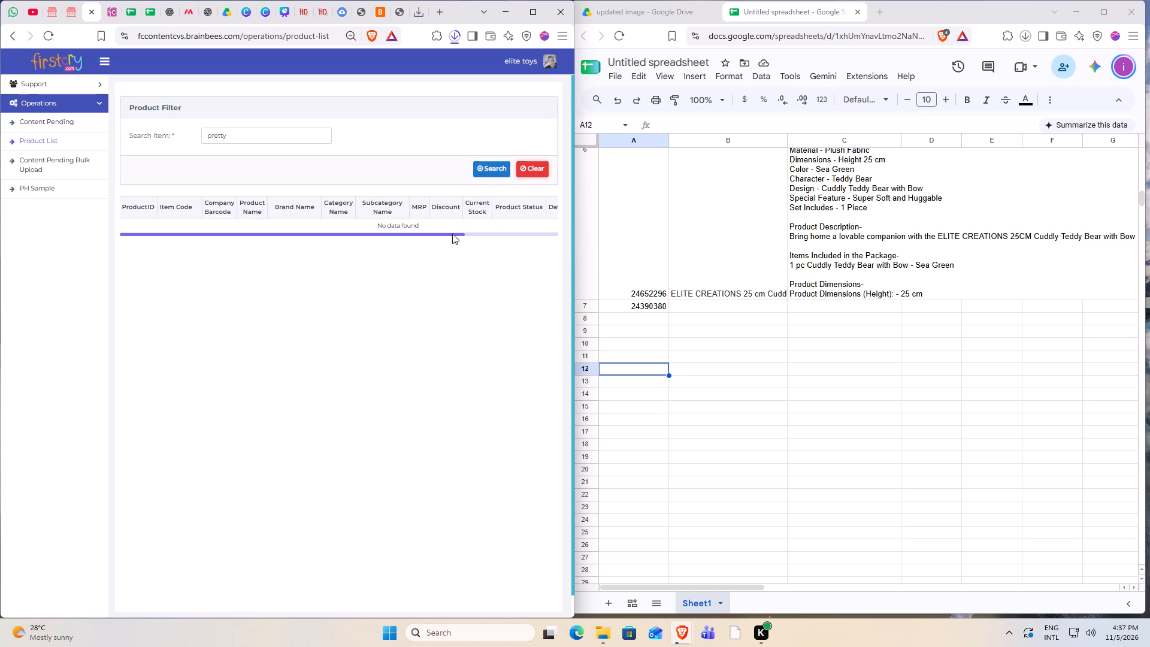
pyautogui.moveTo(452, 234); pyautogui.dragTo(238, 205)
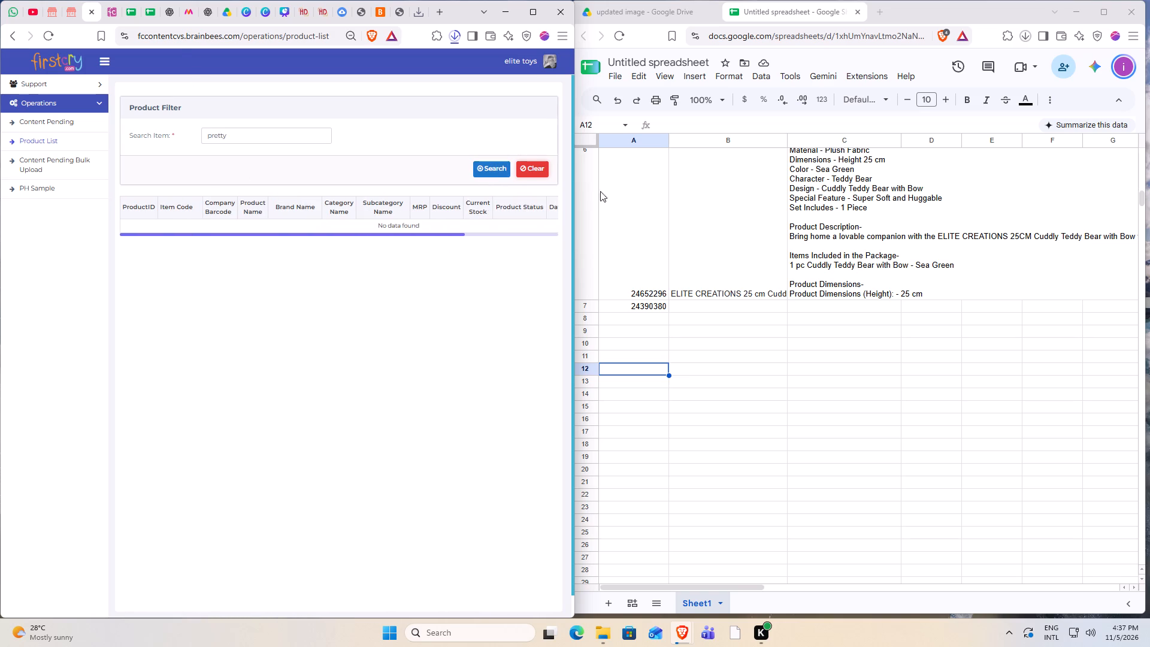
# Search the Product List for the product ID copied from cell A7, 24390380, and open that product for editing.
pyautogui.tripleClick(643, 305)
pyautogui.hotkey('ctrl', 'c')
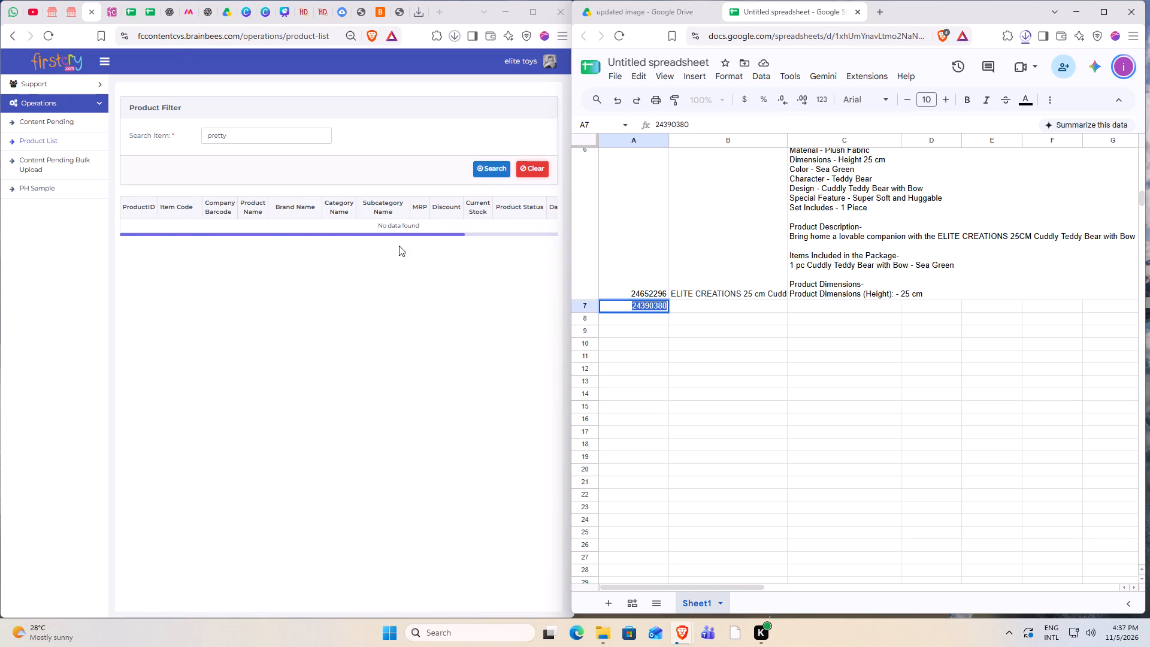
pyautogui.tripleClick(219, 137)
pyautogui.hotkey('ctrl', 'v')
pyautogui.click(485, 171)
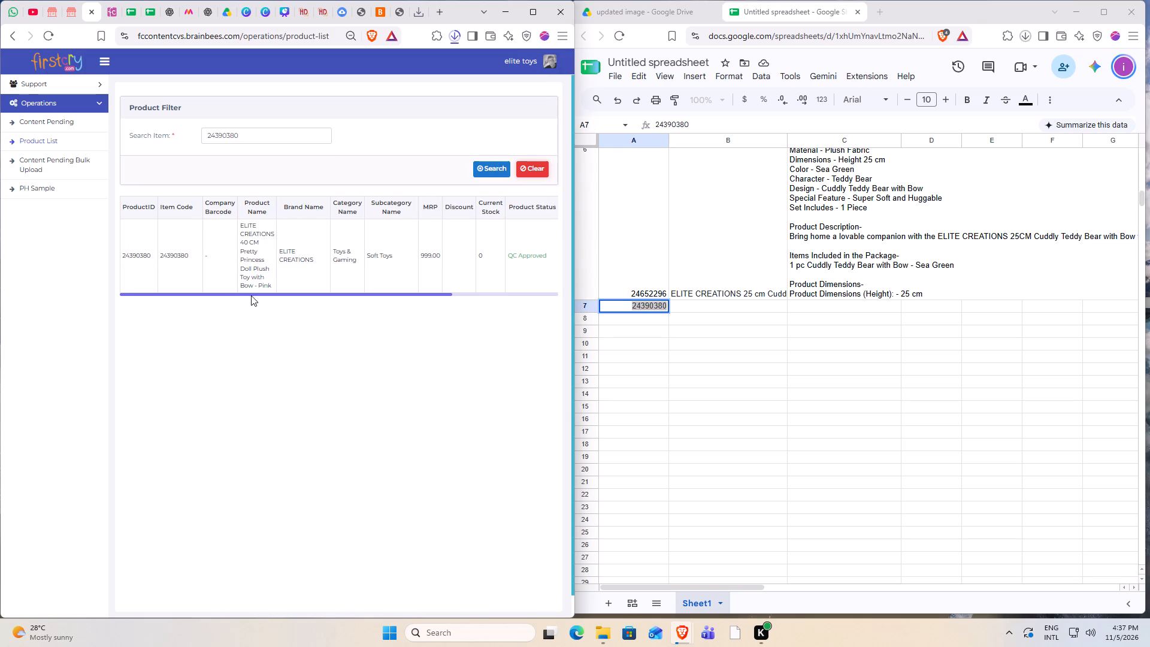
pyautogui.moveTo(252, 295); pyautogui.dragTo(631, 340)
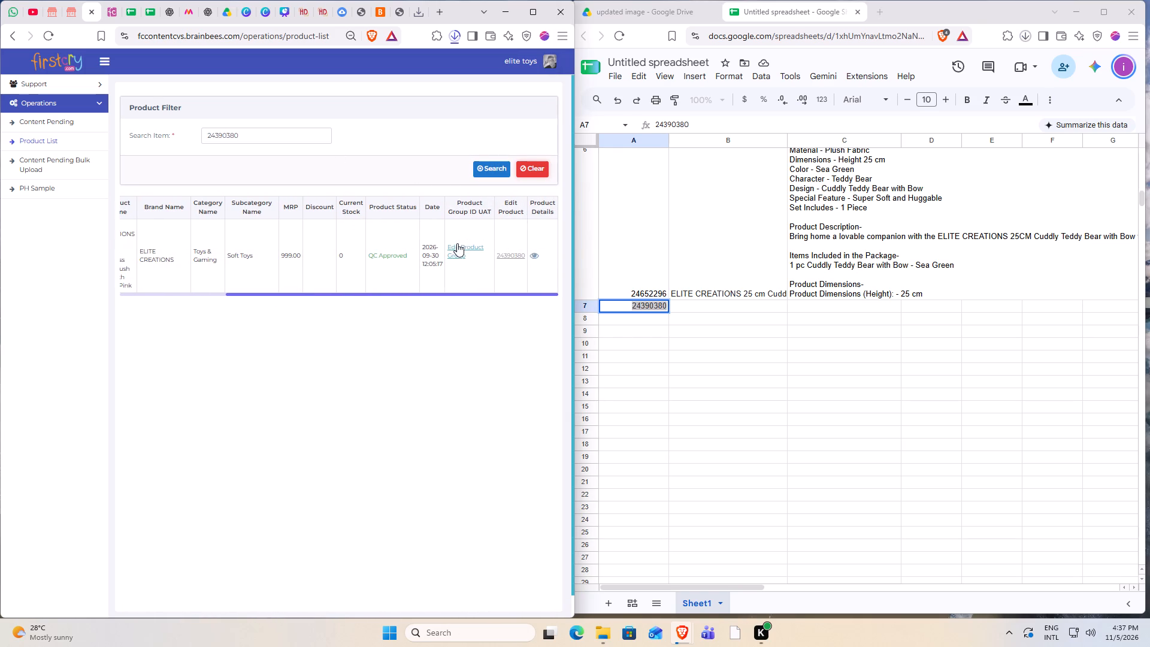
pyautogui.click(501, 259)
pyautogui.click(503, 256)
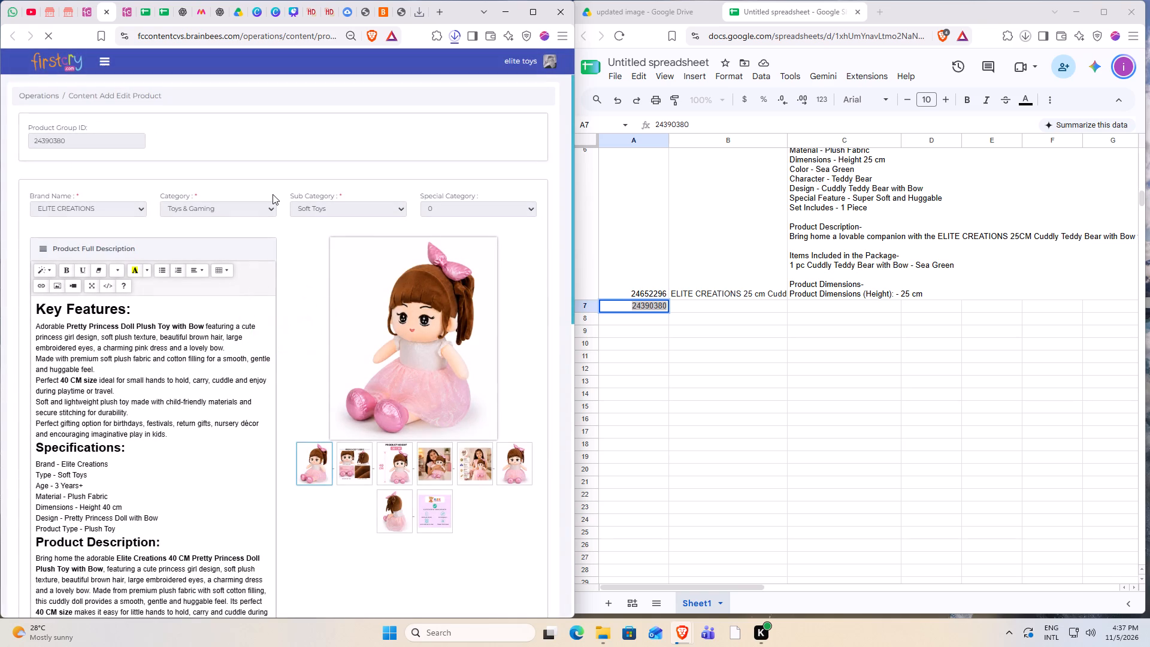
# Examine product 24390380's full description and attributes, and view its 40 cm height image and the neighbouring gallery image.
pyautogui.scroll(-20, 175, 410)
pyautogui.scroll(-3, 175, 410)
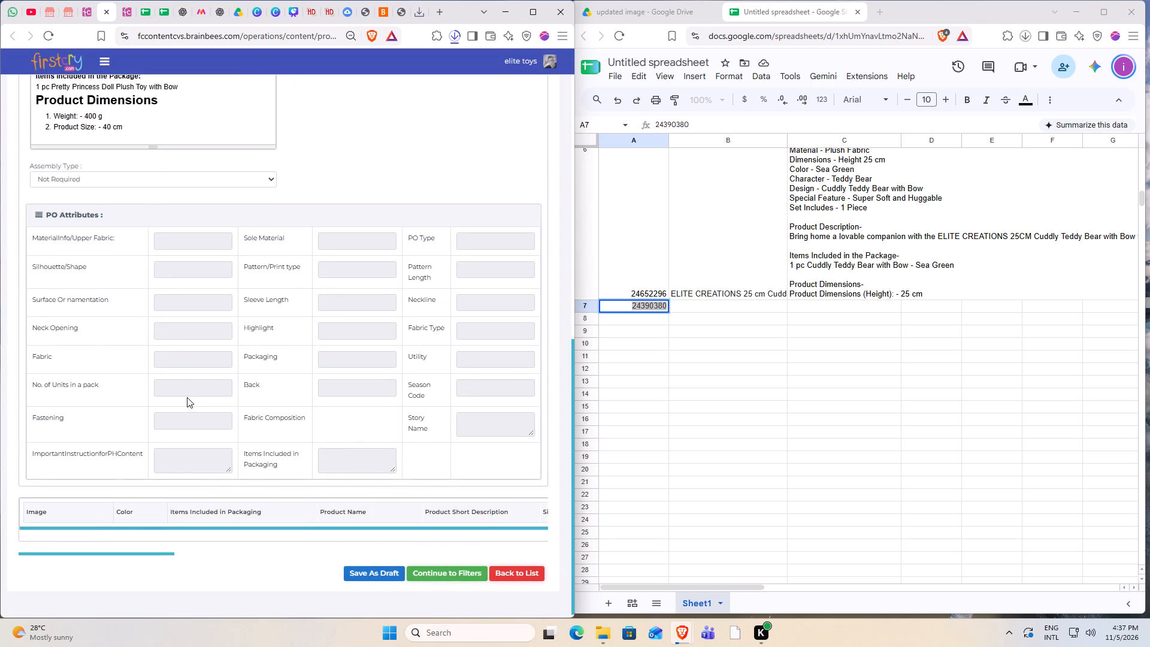
pyautogui.scroll(2, 174, 383)
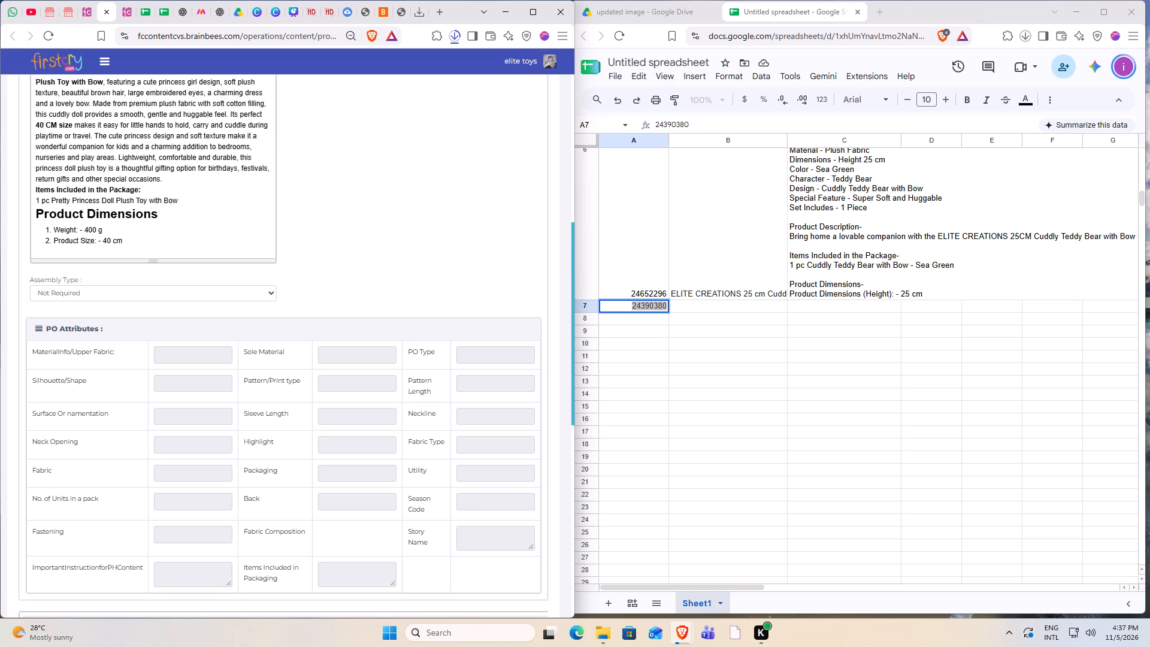
pyautogui.scroll(13, 111, 241)
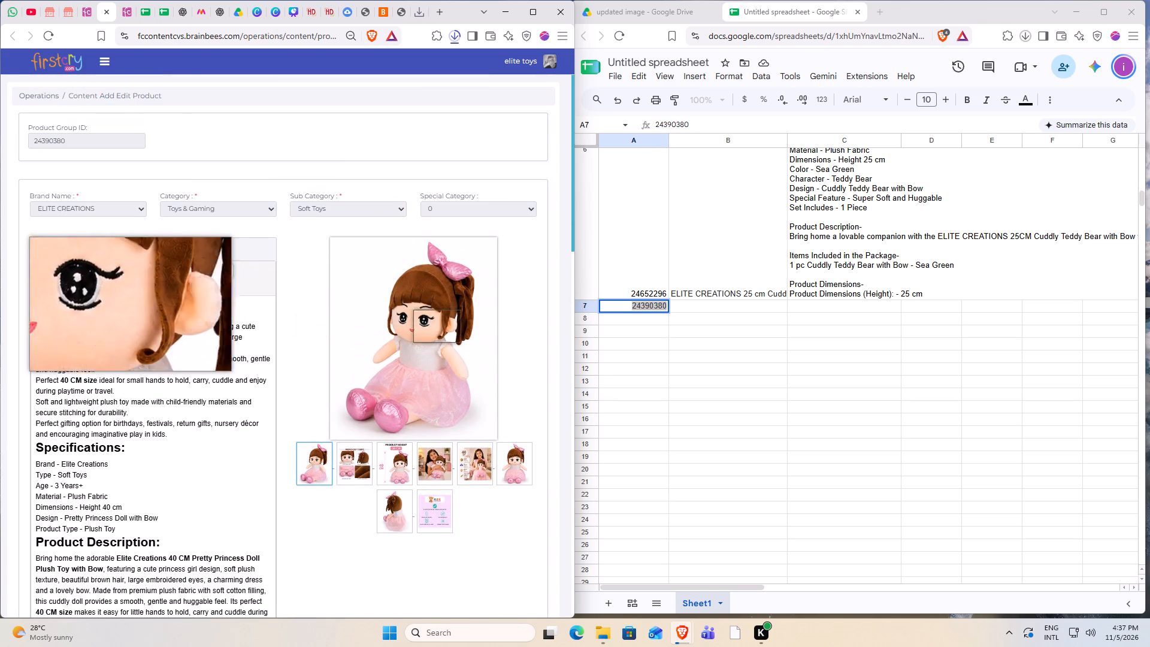
pyautogui.click(401, 445)
pyautogui.click(395, 473)
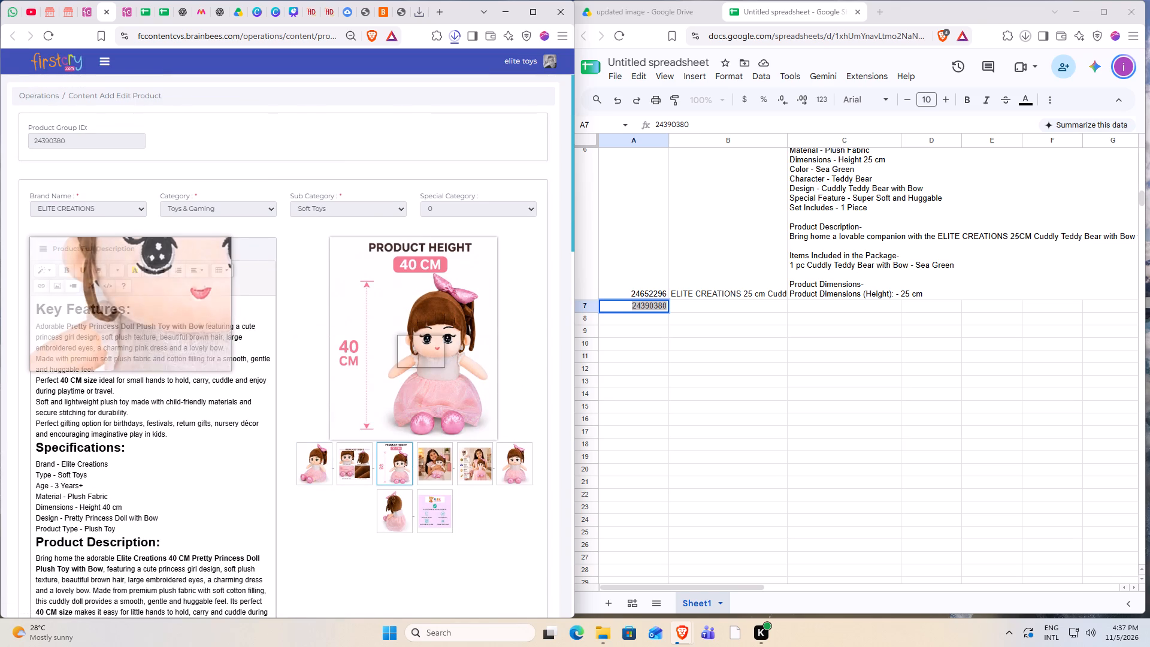
pyautogui.click(341, 474)
# Replace the Product Size line under Product Dimensions in the full description with "g".
pyautogui.scroll(-7, 341, 474)
pyautogui.tripleClick(133, 315)
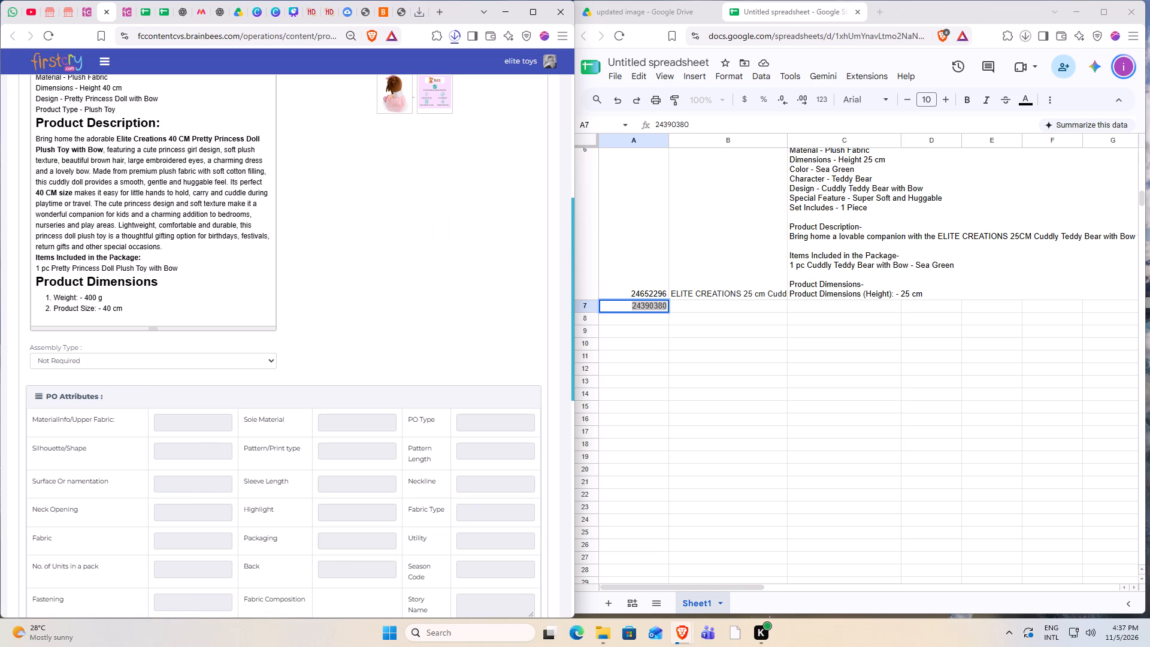
pyautogui.press('g')
# Examine the pink and green doll variant rows, including their colours, product names, short descriptions and sizes.
pyautogui.scroll(-17, 403, 333)
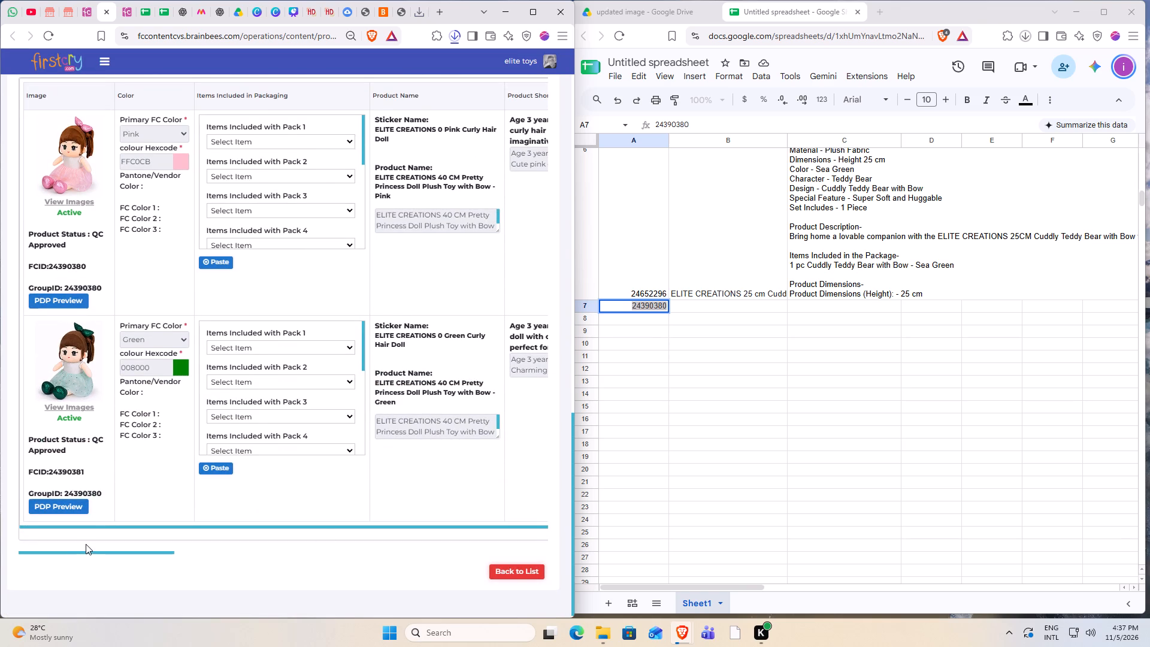
pyautogui.moveTo(100, 548); pyautogui.dragTo(666, 592)
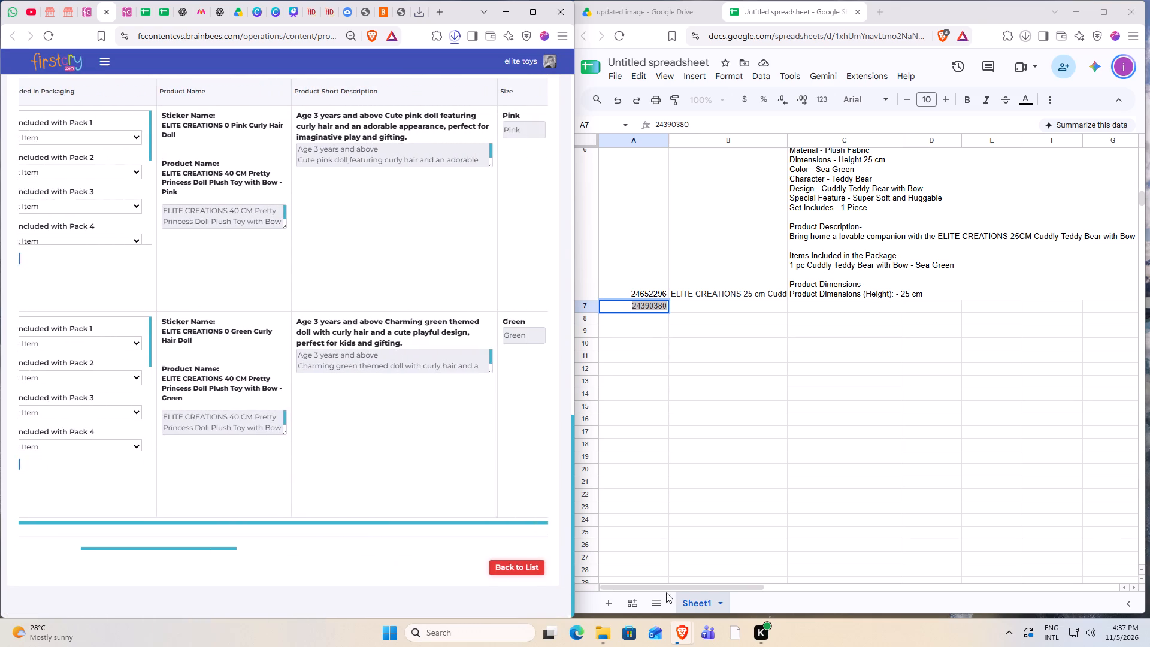
pyautogui.moveTo(666, 592); pyautogui.dragTo(0, 449)
pyautogui.scroll(3, 116, 308)
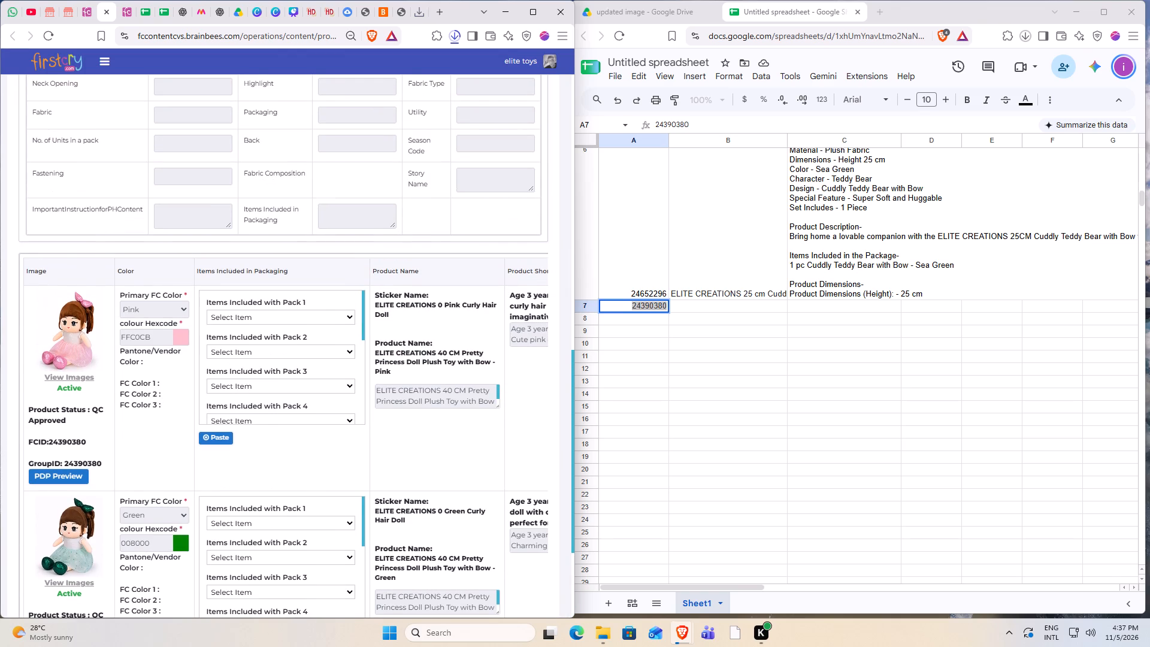
pyautogui.click(161, 404)
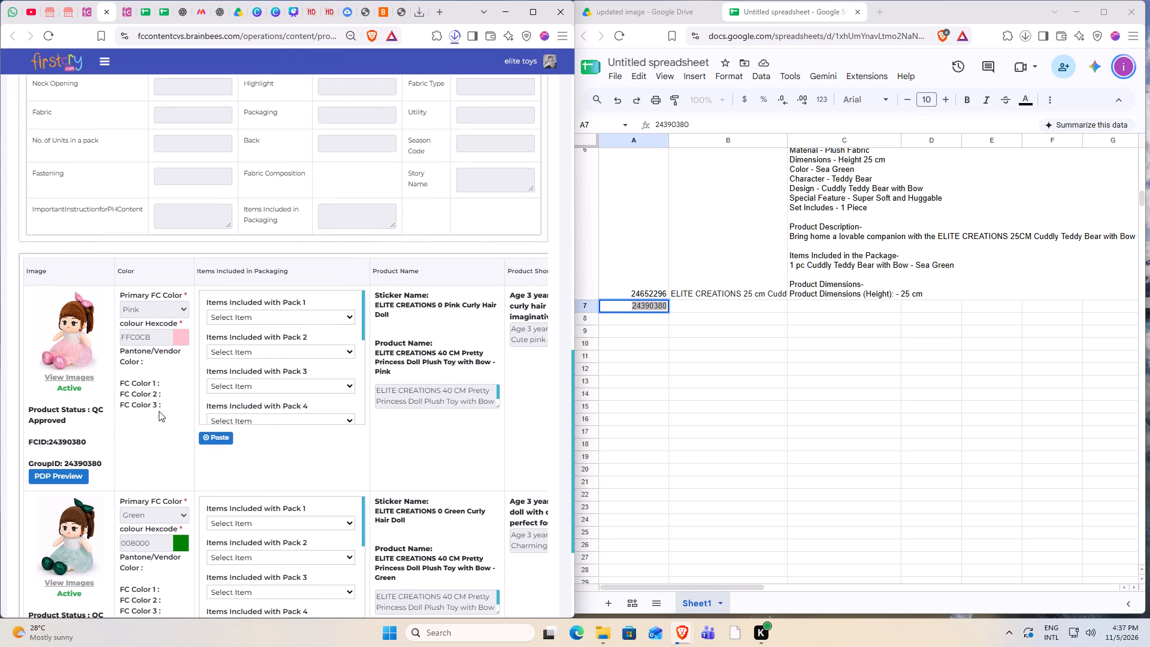
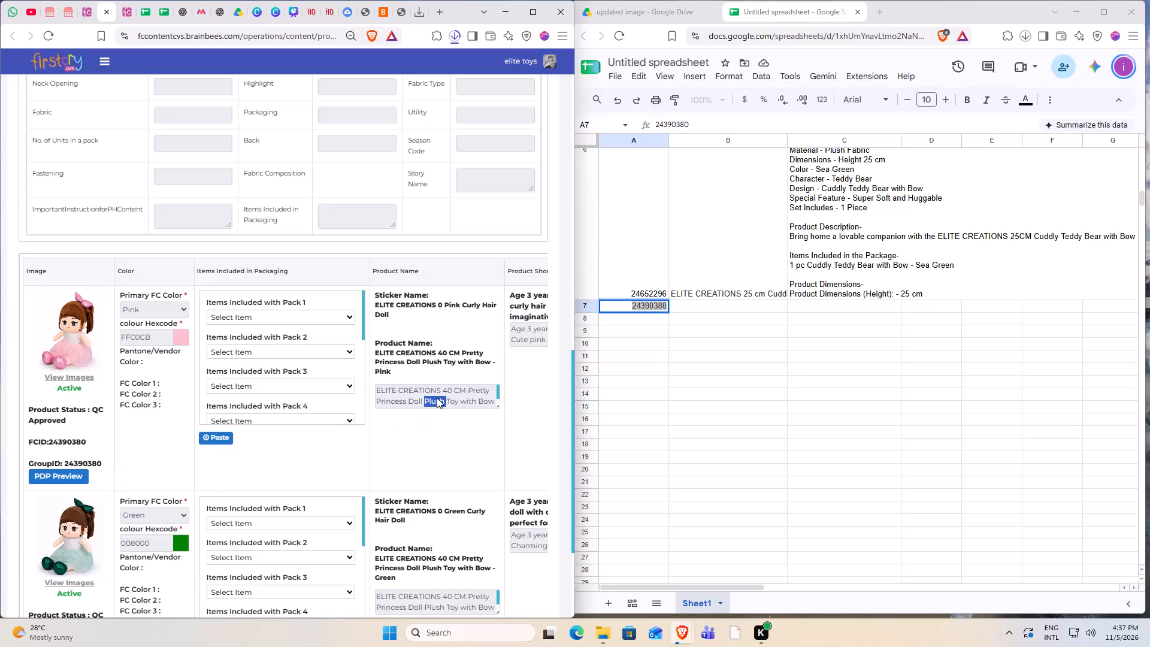
# Undo the "g" replacement of the Product Size line in product 24390380's full description.
pyautogui.scroll(16, 432, 403)
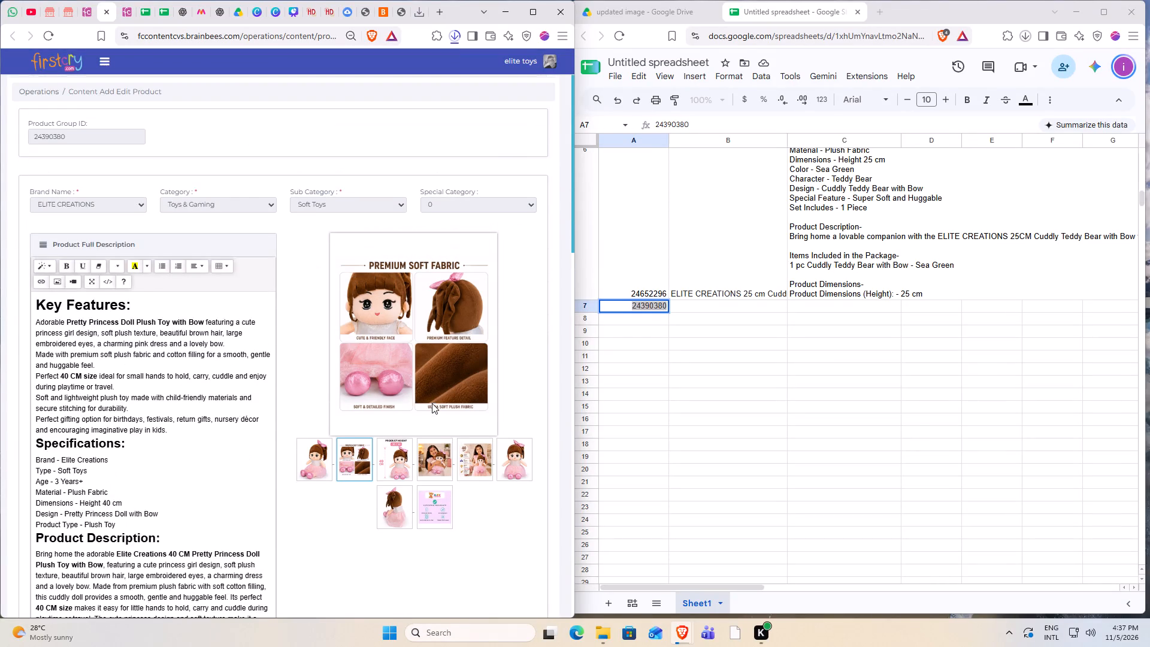
pyautogui.scroll(16, 432, 403)
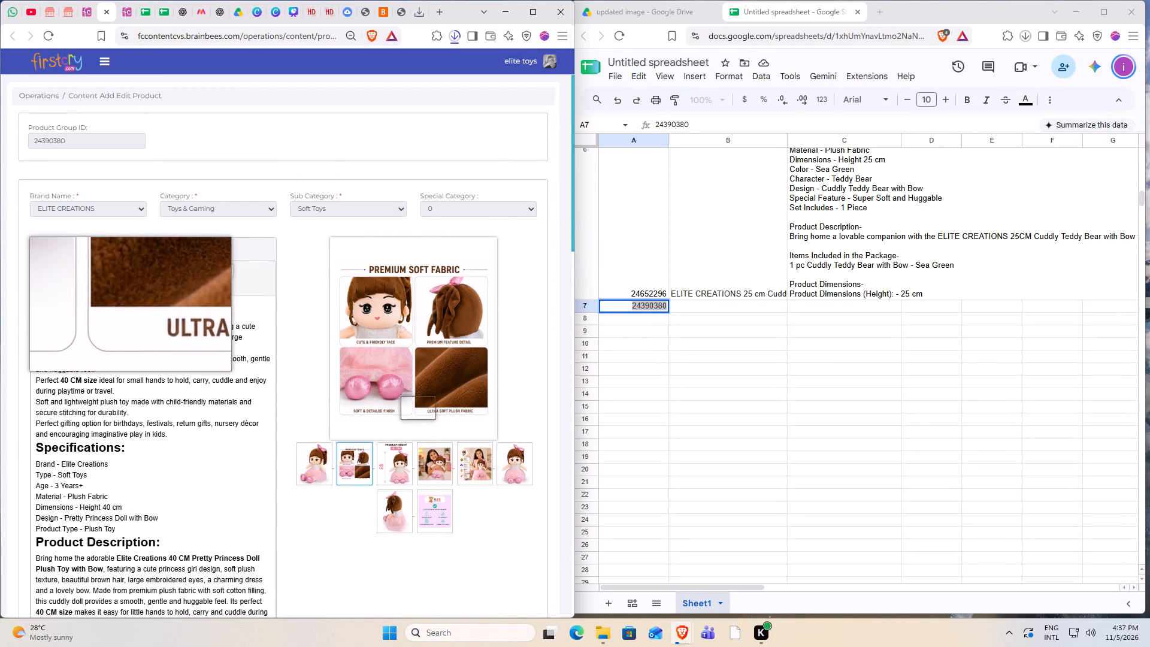
pyautogui.scroll(-7, 181, 462)
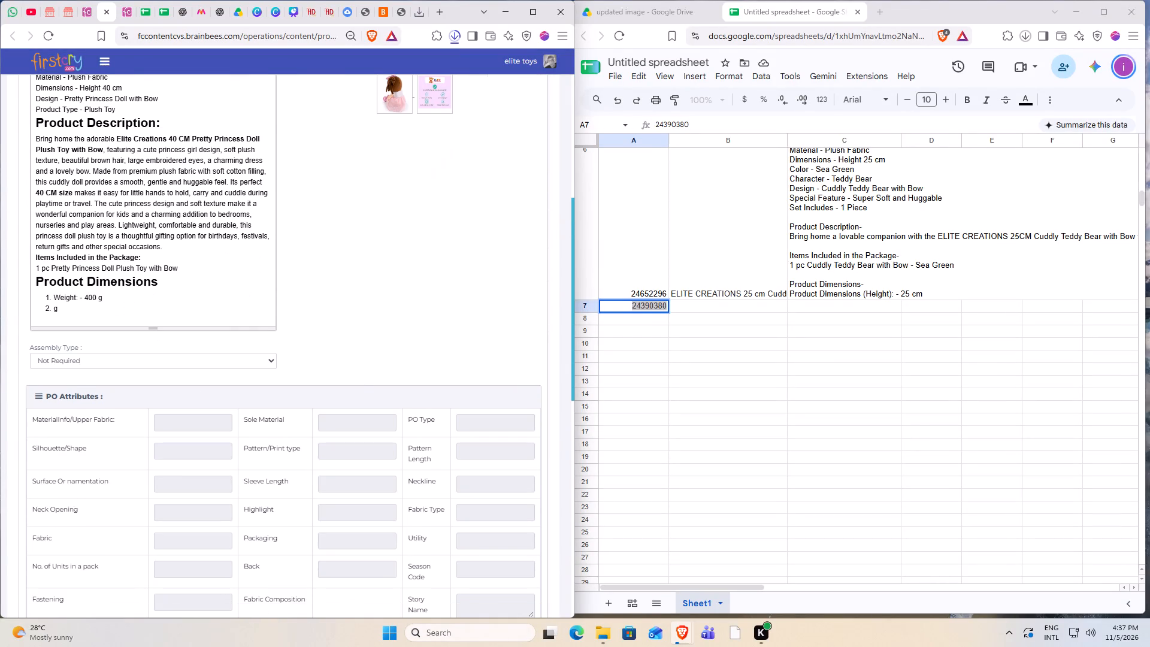
pyautogui.hotkey('ctrl', 'z')
pyautogui.click(209, 304)
pyautogui.scroll(9, 207, 210)
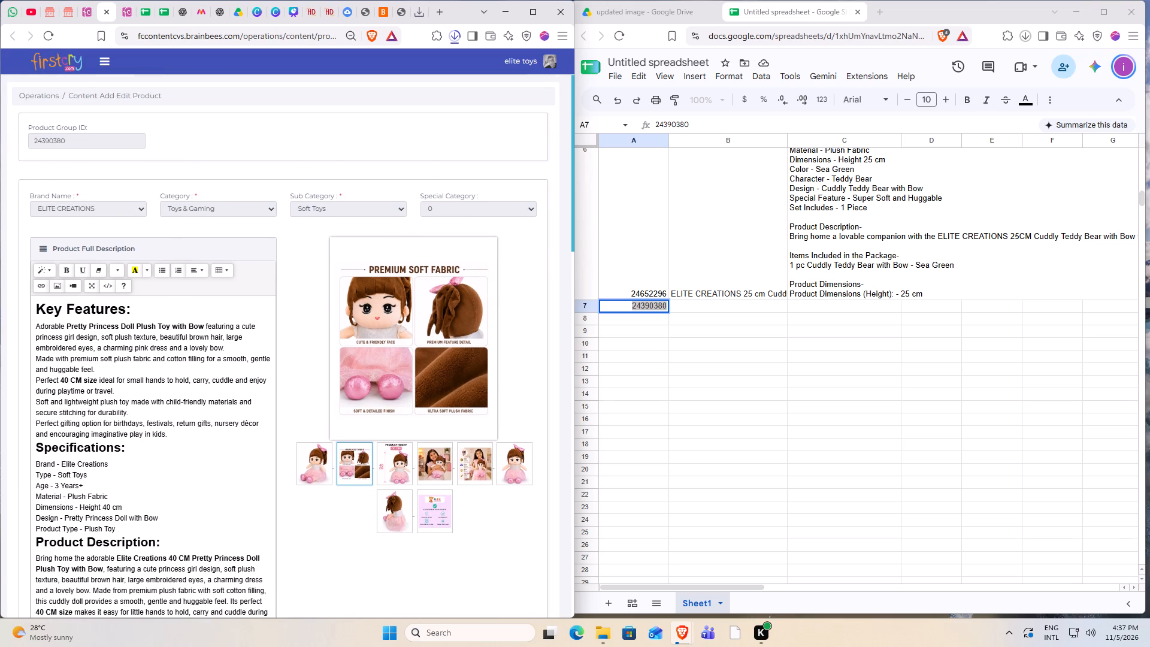
pyautogui.scroll(2, 113, 334)
# Copy the pink variant's full product name from the listing into spreadsheet cell B7.
pyautogui.scroll(-13, 113, 334)
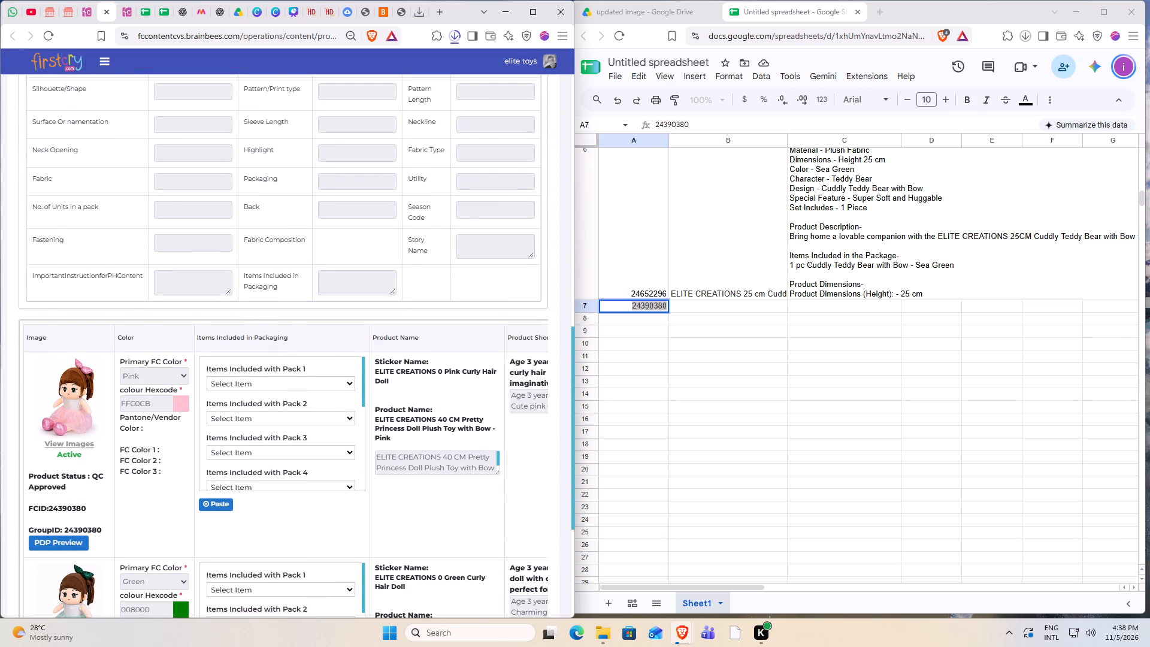
pyautogui.moveTo(376, 419); pyautogui.dragTo(391, 430)
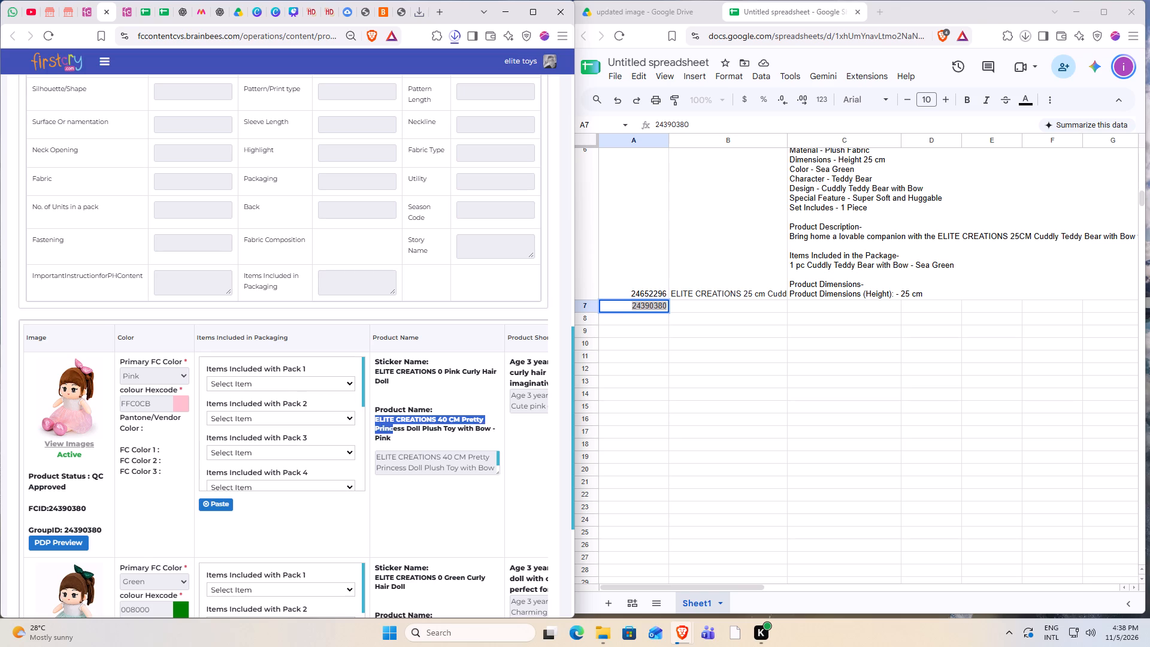
pyautogui.moveTo(391, 430); pyautogui.dragTo(397, 436)
pyautogui.hotkey('ctrl', 'c')
pyautogui.doubleClick(695, 305)
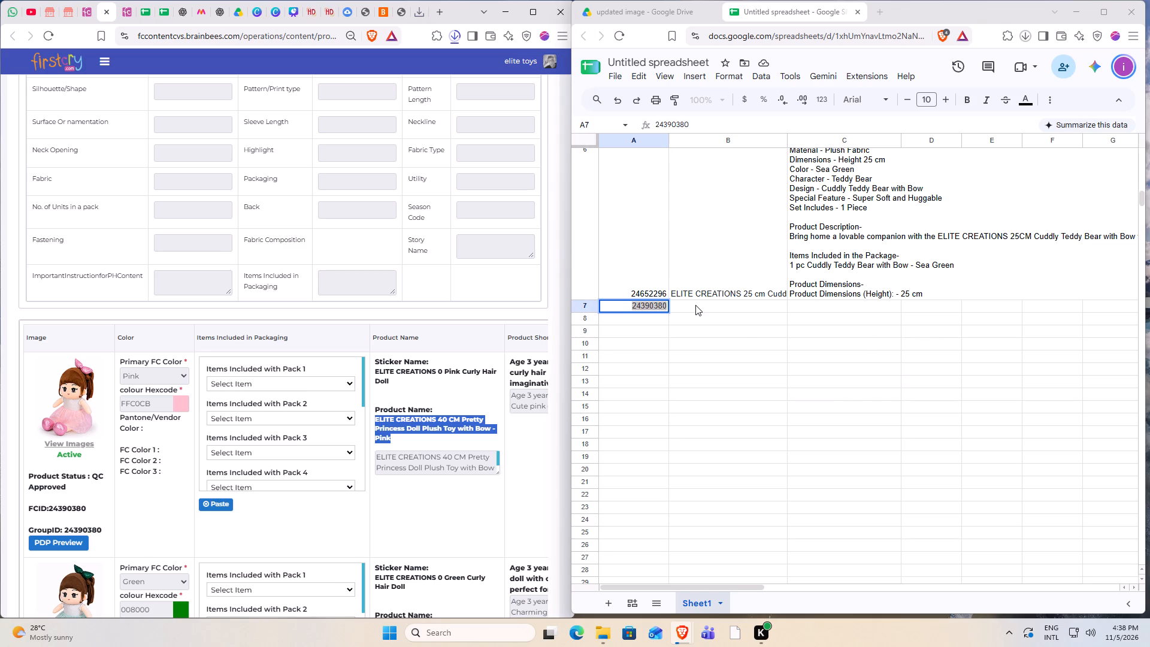
pyautogui.hotkey('ctrl', 'v')
# Change the size in cell B7's product name to 65 CM.
pyautogui.click(746, 305)
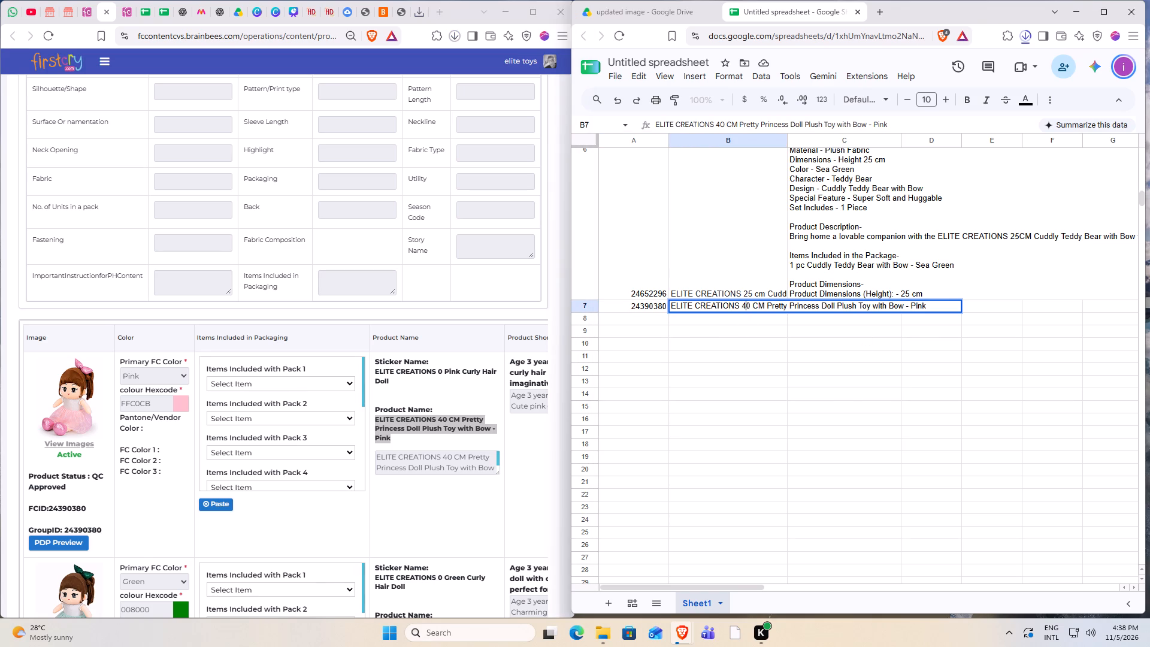
pyautogui.moveTo(749, 307); pyautogui.dragTo(742, 305)
pyautogui.write('65')
pyautogui.click(746, 334)
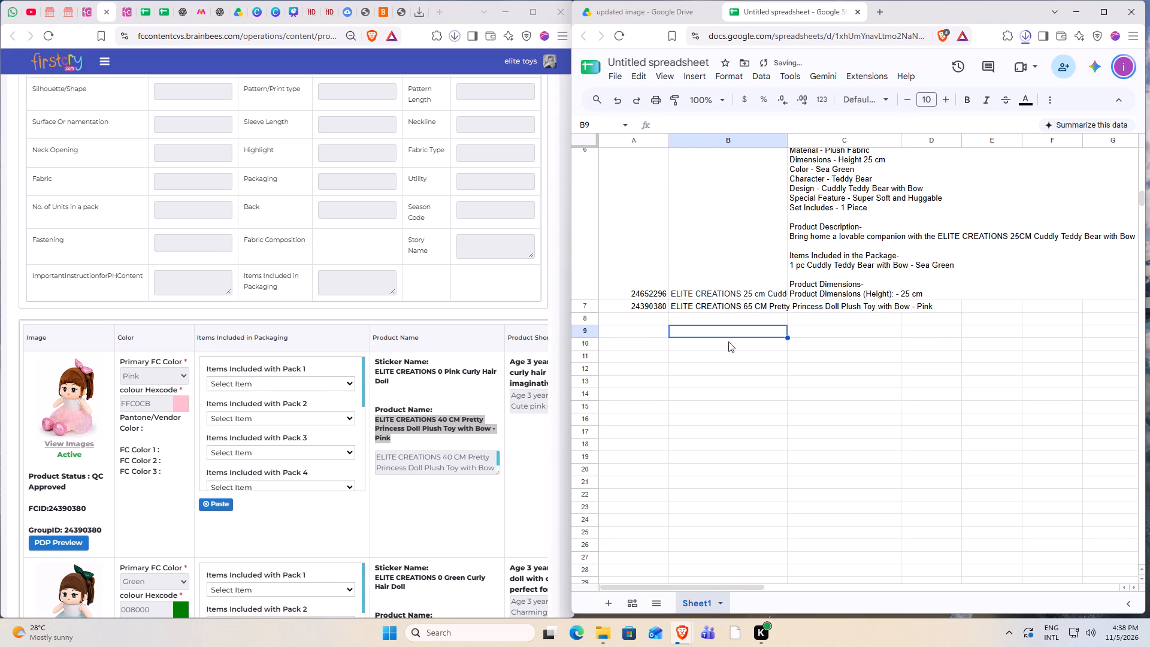
# Copy product 24390380's entire full description, from the Key Features heading through the Product Size line.
pyautogui.scroll(-2, 460, 449)
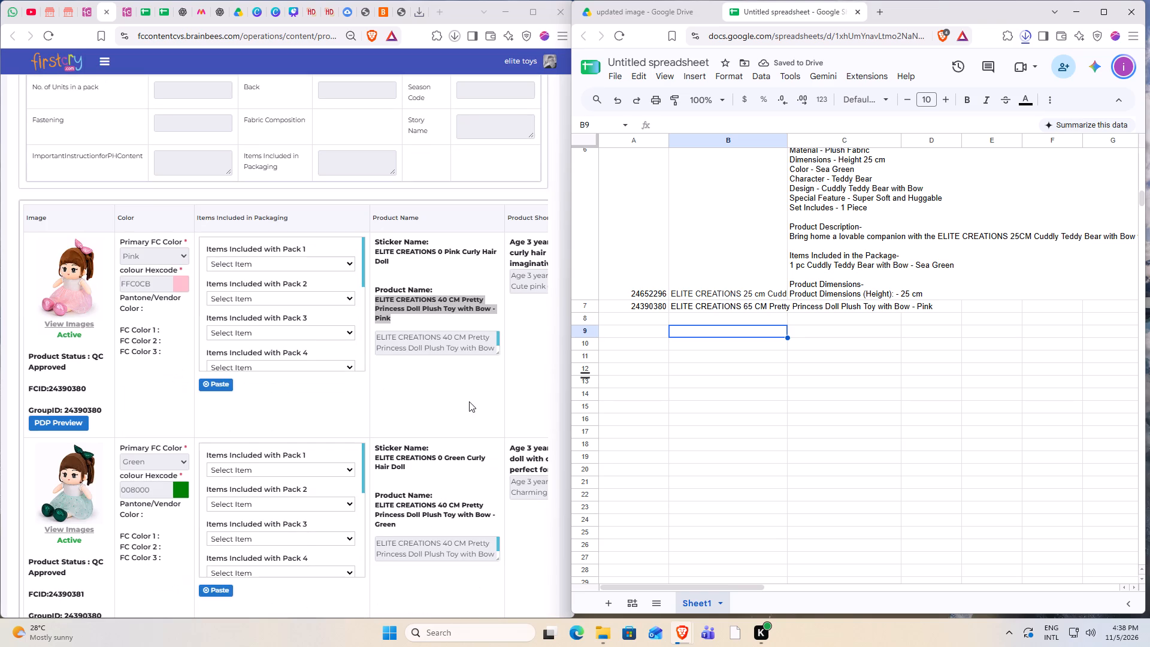
pyautogui.scroll(13, 469, 401)
pyautogui.scroll(1, 301, 402)
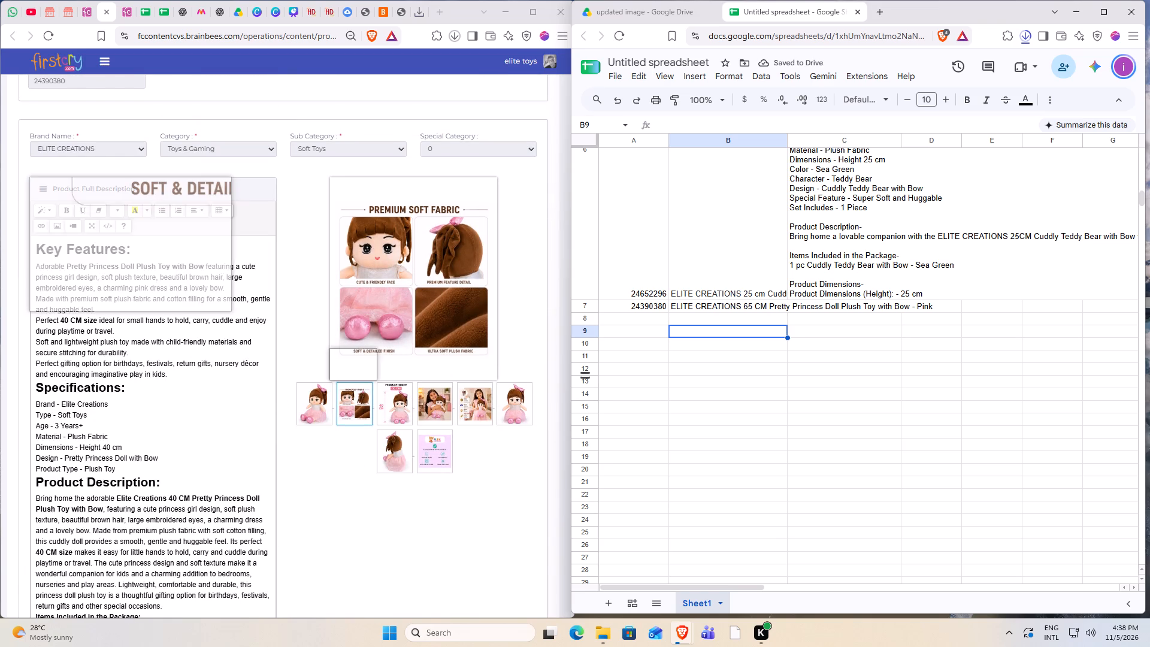
pyautogui.scroll(4, 113, 377)
pyautogui.moveTo(36, 311); pyautogui.dragTo(37, 311)
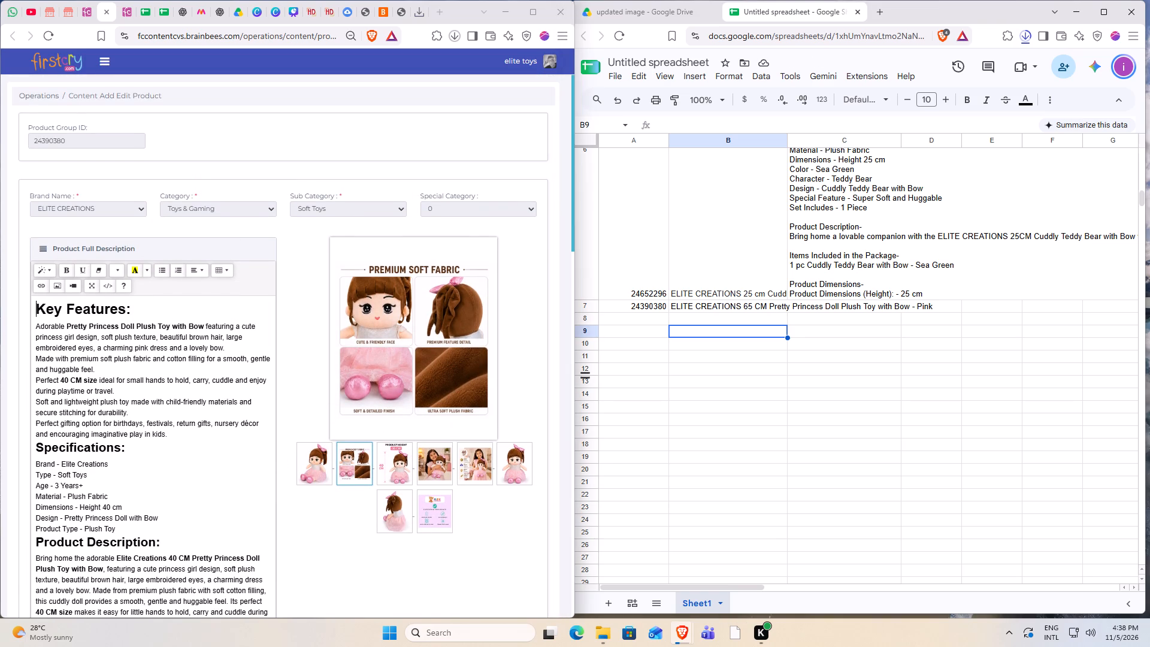
pyautogui.moveTo(37, 311); pyautogui.dragTo(208, 530)
pyautogui.scroll(-3, 48, 321)
pyautogui.scroll(-12, 111, 389)
pyautogui.scroll(-6, 201, 518)
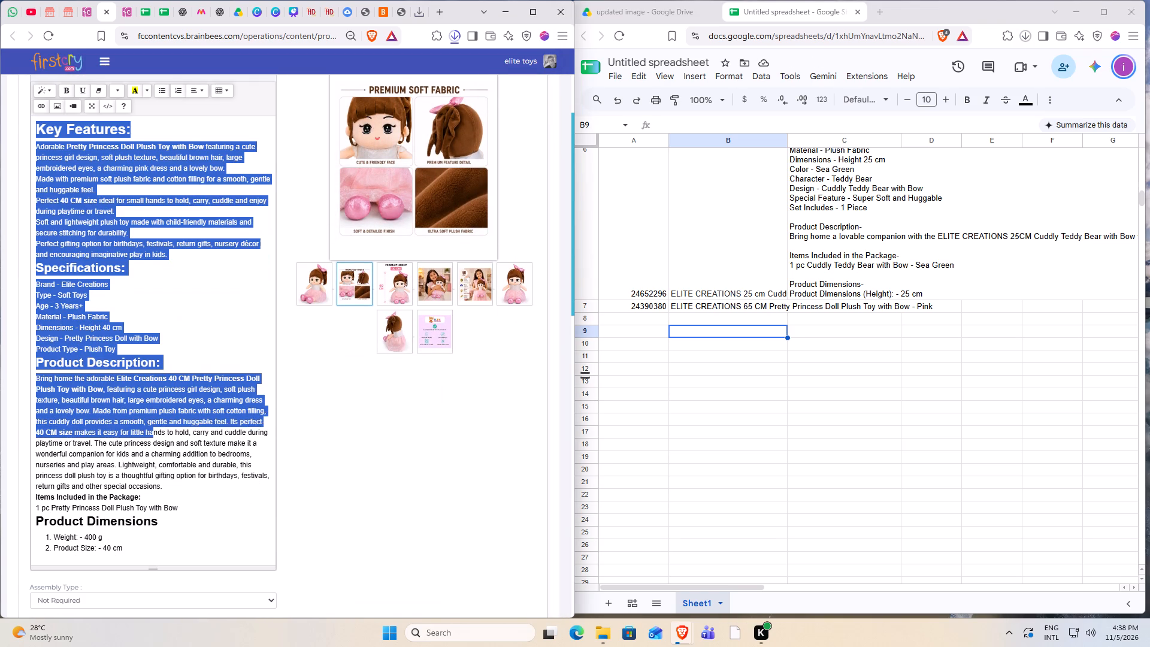
pyautogui.moveTo(208, 530); pyautogui.dragTo(210, 347)
pyautogui.scroll(5, 210, 347)
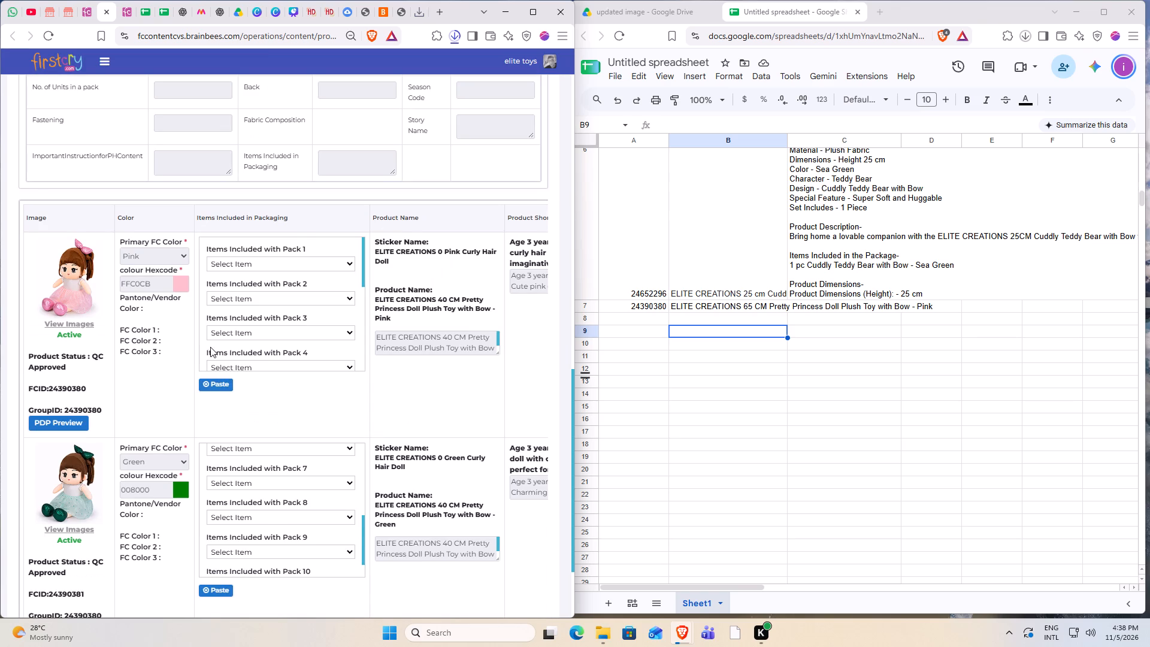
pyautogui.moveTo(210, 347); pyautogui.dragTo(114, 461)
pyautogui.scroll(5, 210, 347)
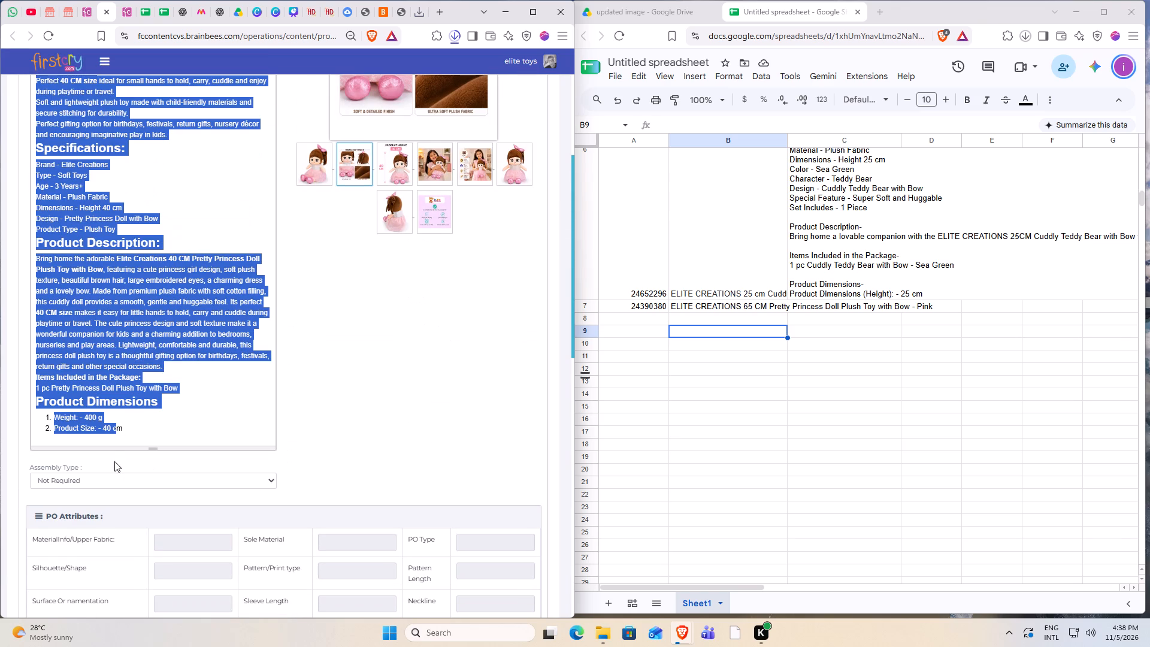
pyautogui.moveTo(114, 461); pyautogui.dragTo(135, 425)
pyautogui.hotkey('ctrl', 'c')
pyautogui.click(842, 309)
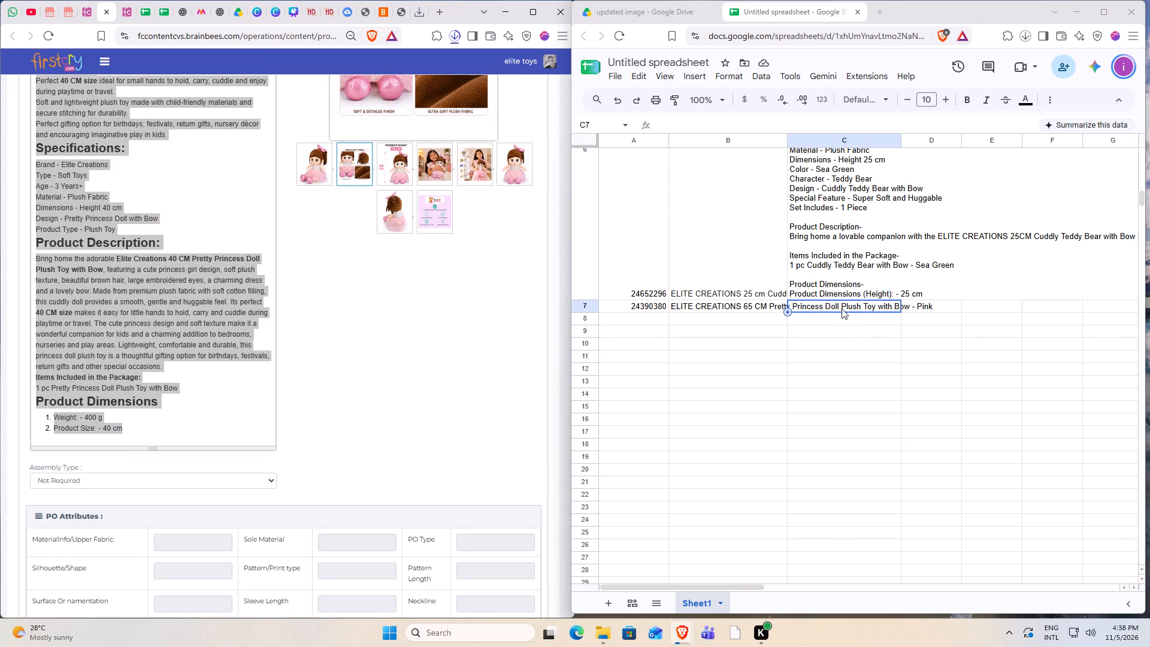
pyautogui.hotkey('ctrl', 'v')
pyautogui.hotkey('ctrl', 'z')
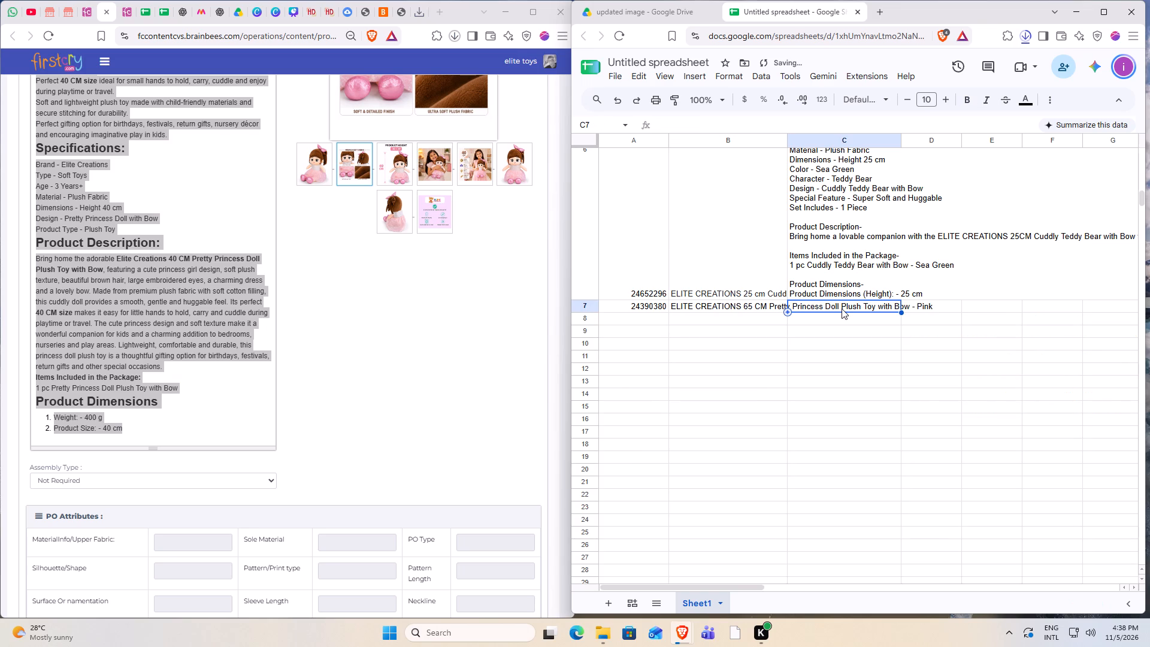
# Paste the copied full description as text inside the single cell C7.
pyautogui.doubleClick(842, 309)
pyautogui.hotkey('ctrl', 'v')
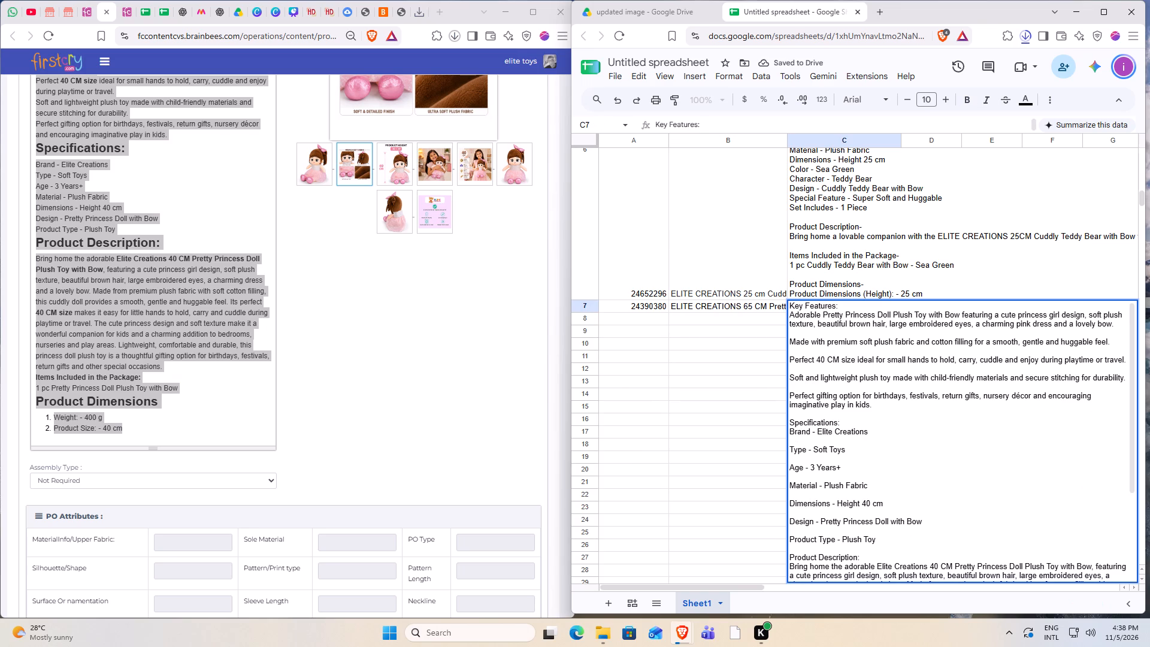
# In cell C7, set the Key Features size to 65CM and the Specifications height to 65 cm.
pyautogui.click(842, 309)
pyautogui.moveTo(817, 358); pyautogui.dragTo(819, 358)
pyautogui.moveTo(819, 358); pyautogui.dragTo(827, 360)
pyautogui.write('65')
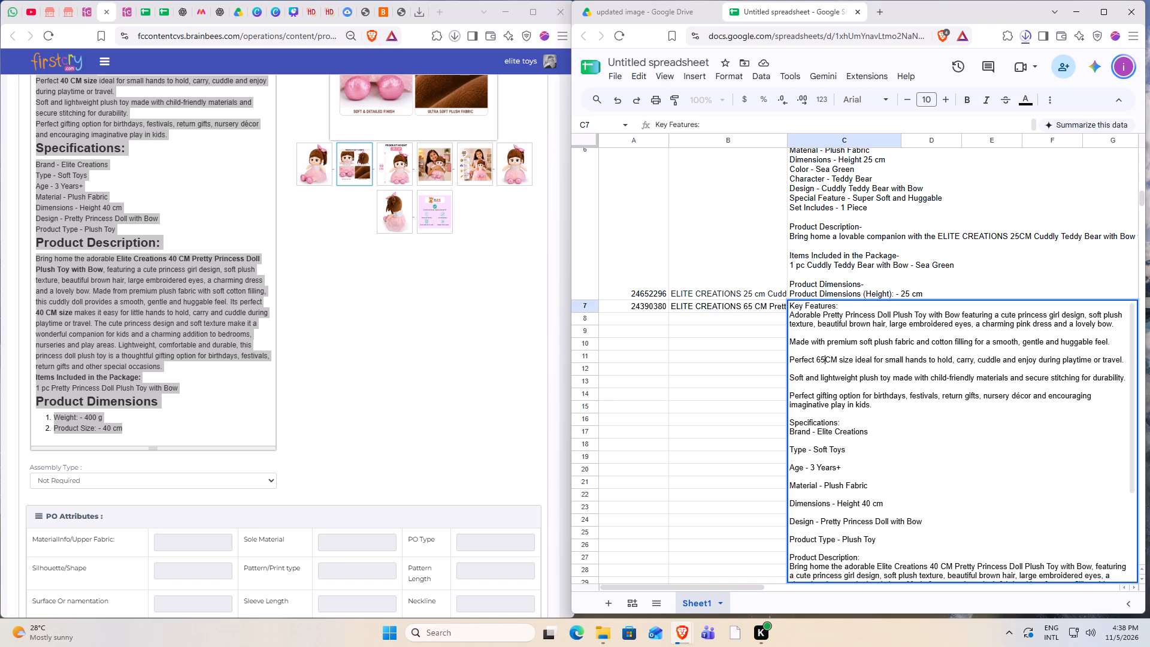
pyautogui.scroll(4, 887, 392)
pyautogui.scroll(8, 858, 310)
pyautogui.scroll(-2, 840, 485)
pyautogui.scroll(7, 840, 485)
pyautogui.moveTo(862, 504); pyautogui.dragTo(868, 504)
pyautogui.write('65')
# Change both size mentions in cell C7's Product Description paragraph to 65 CM.
pyautogui.scroll(-1, 913, 459)
pyautogui.moveTo(931, 509); pyautogui.dragTo(938, 509)
pyautogui.write('65')
pyautogui.scroll(-1, 905, 464)
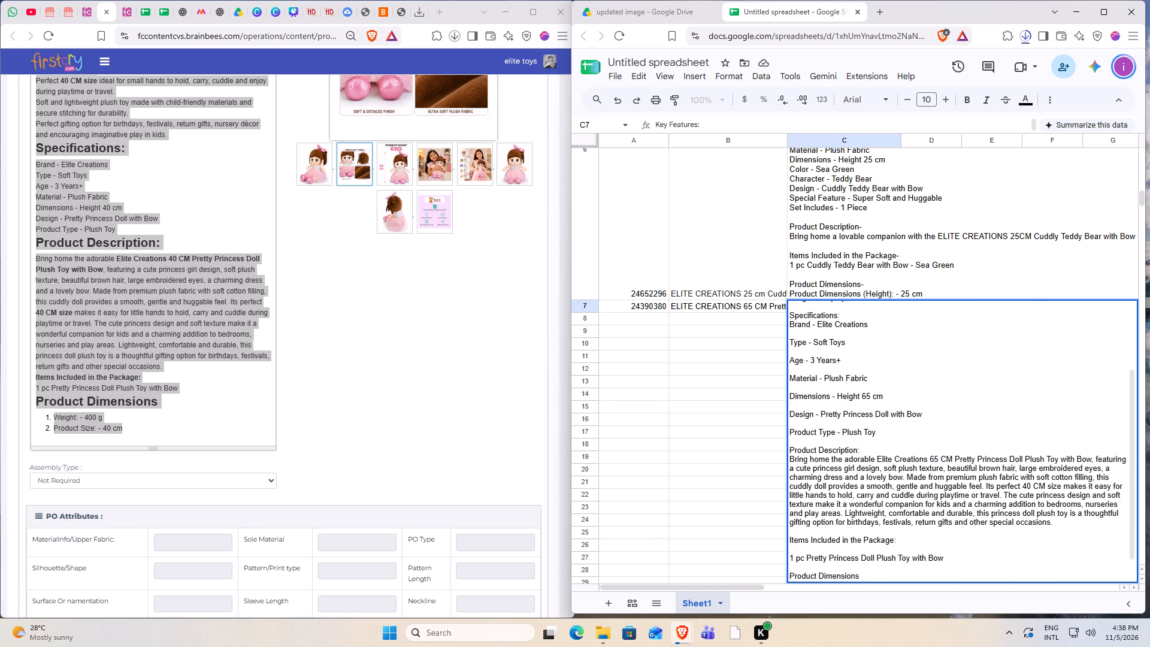
pyautogui.moveTo(1024, 475); pyautogui.dragTo(1028, 475)
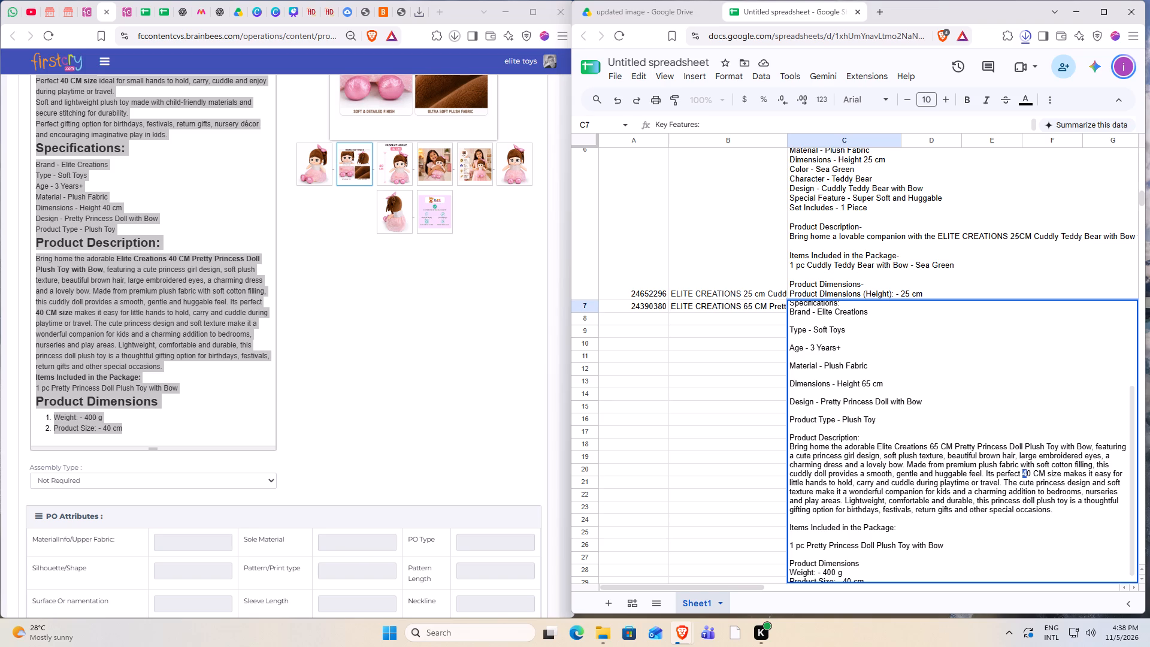
pyautogui.moveTo(1028, 475); pyautogui.dragTo(1029, 475)
pyautogui.write('65')
# Set the Product Size under Product Dimensions in cell C7 to 65 cm and finish editing the cell.
pyautogui.scroll(-2, 1026, 475)
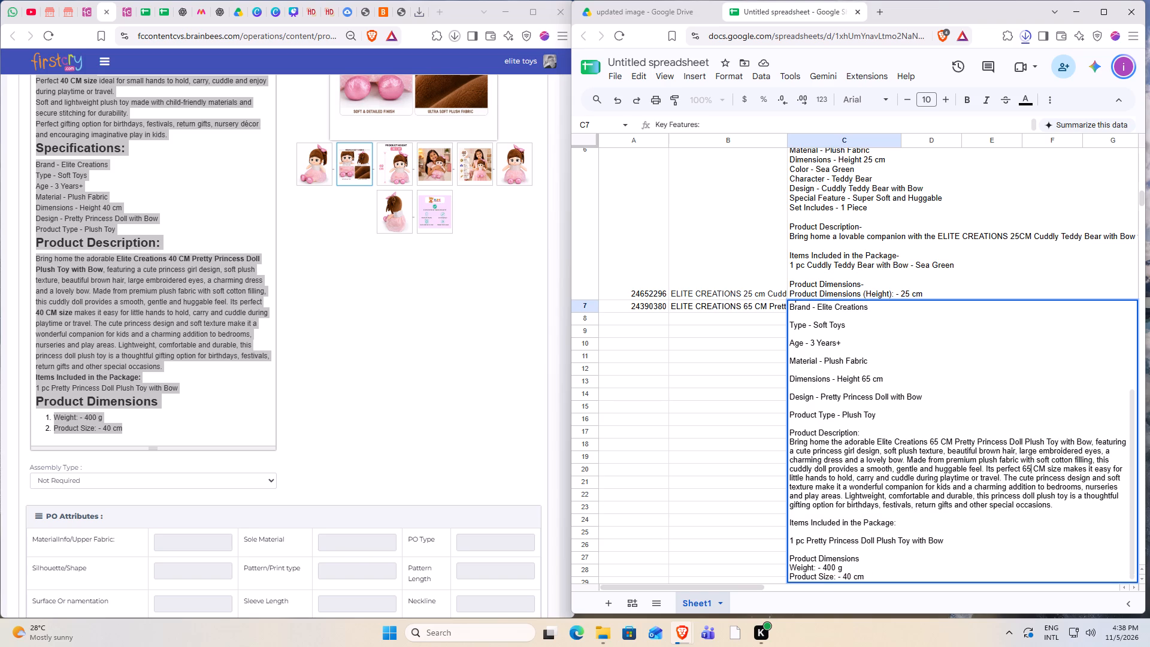
pyautogui.moveTo(844, 576); pyautogui.dragTo(851, 578)
pyautogui.write('65')
pyautogui.scroll(10, 851, 461)
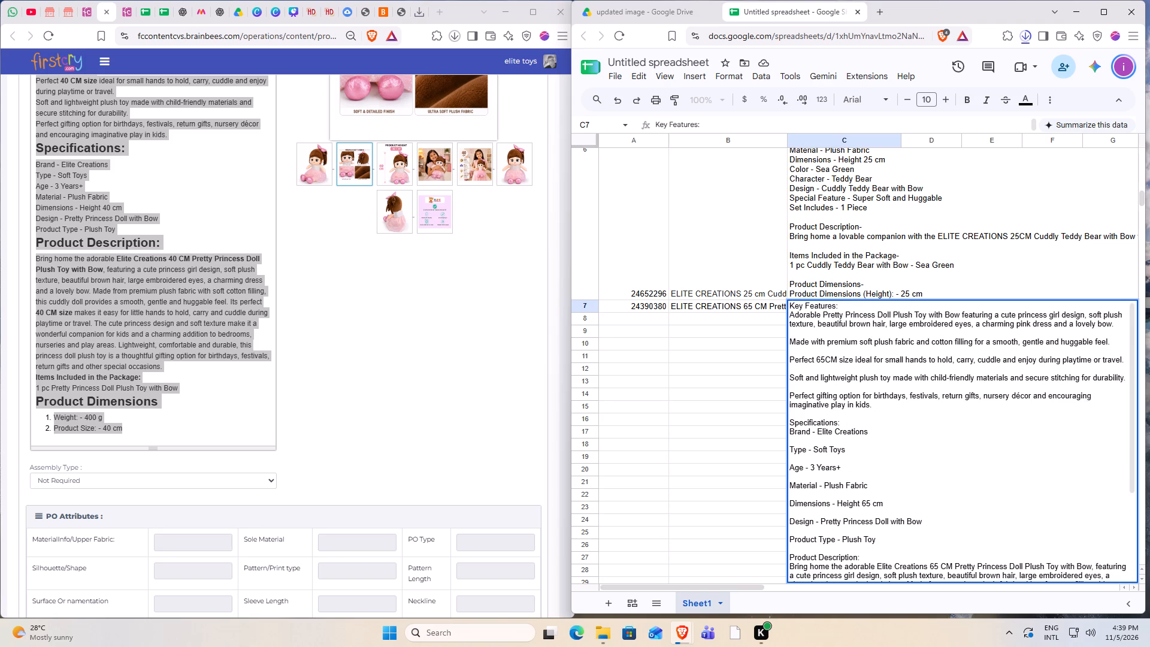
pyautogui.click(737, 391)
pyautogui.scroll(4, 821, 371)
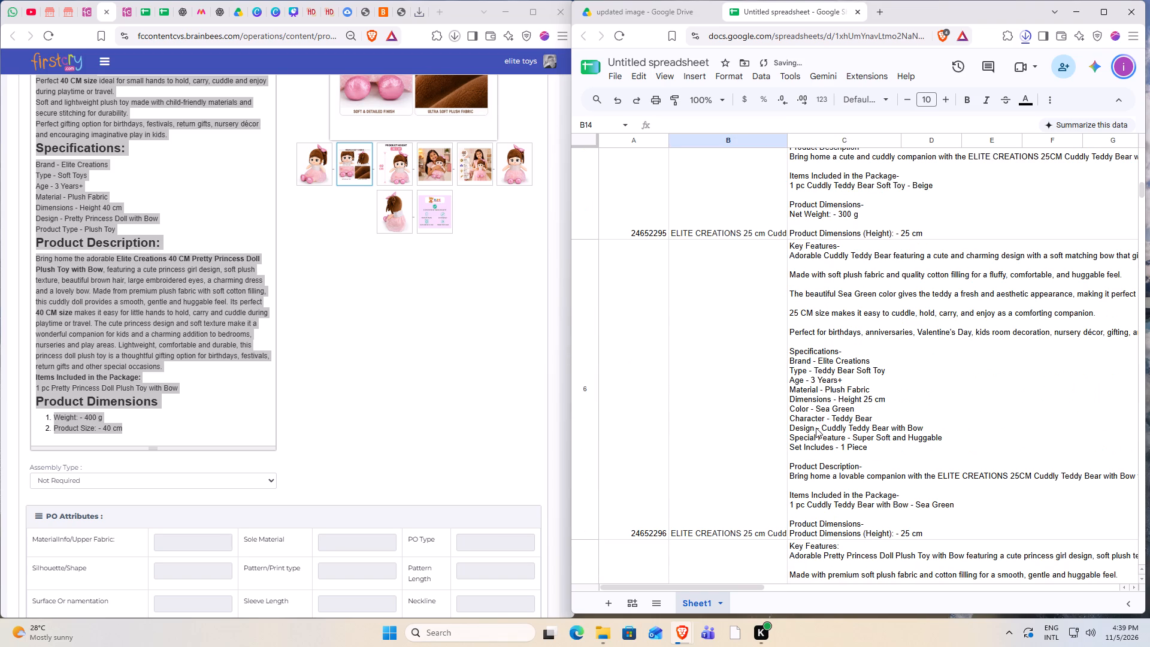
# Review the product rows already filled in the spreadsheet, from the header row down to row 7.
pyautogui.scroll(6, 879, 346)
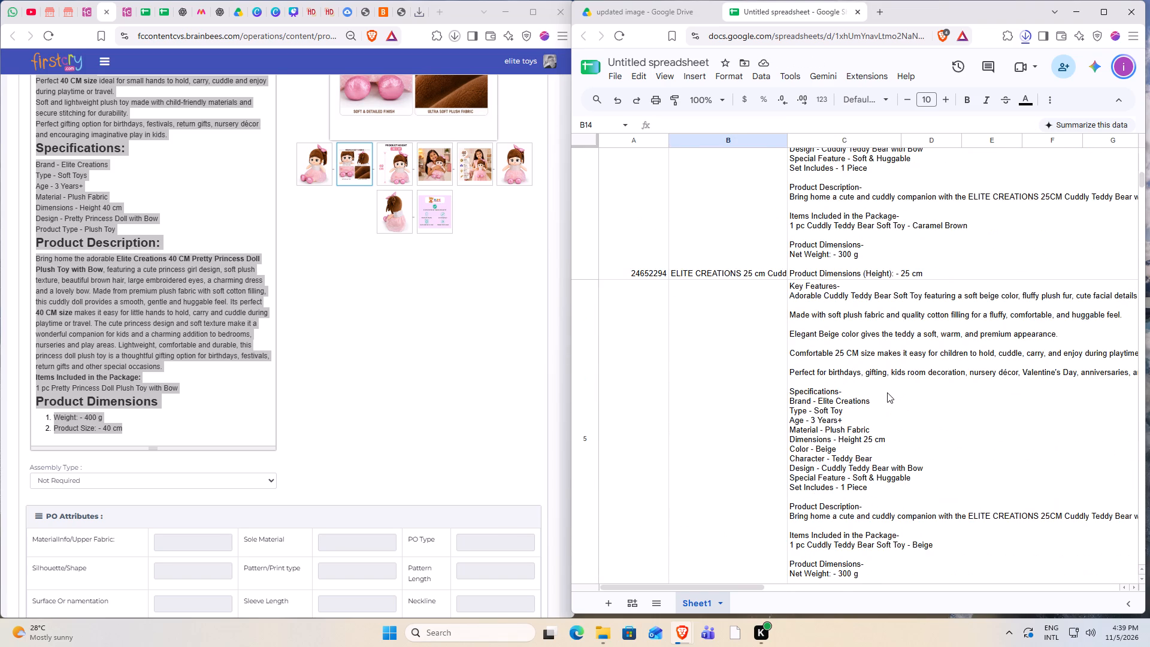
pyautogui.scroll(4, 886, 393)
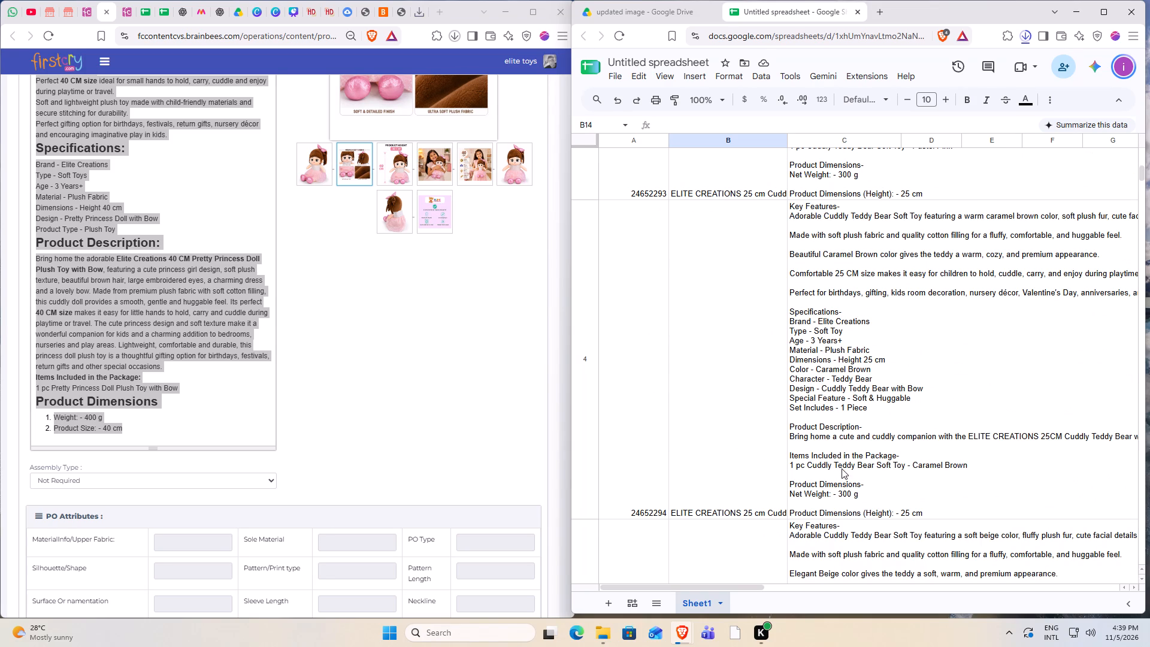
pyautogui.scroll(11, 842, 469)
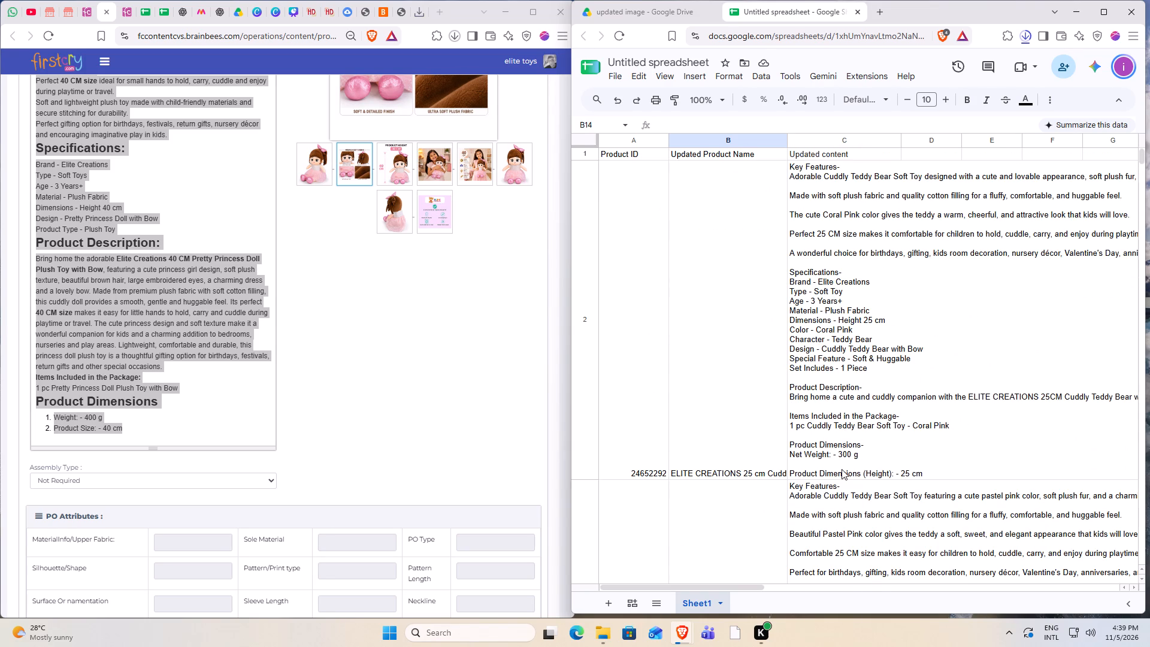
pyautogui.scroll(4, 842, 469)
pyautogui.scroll(-4, 842, 470)
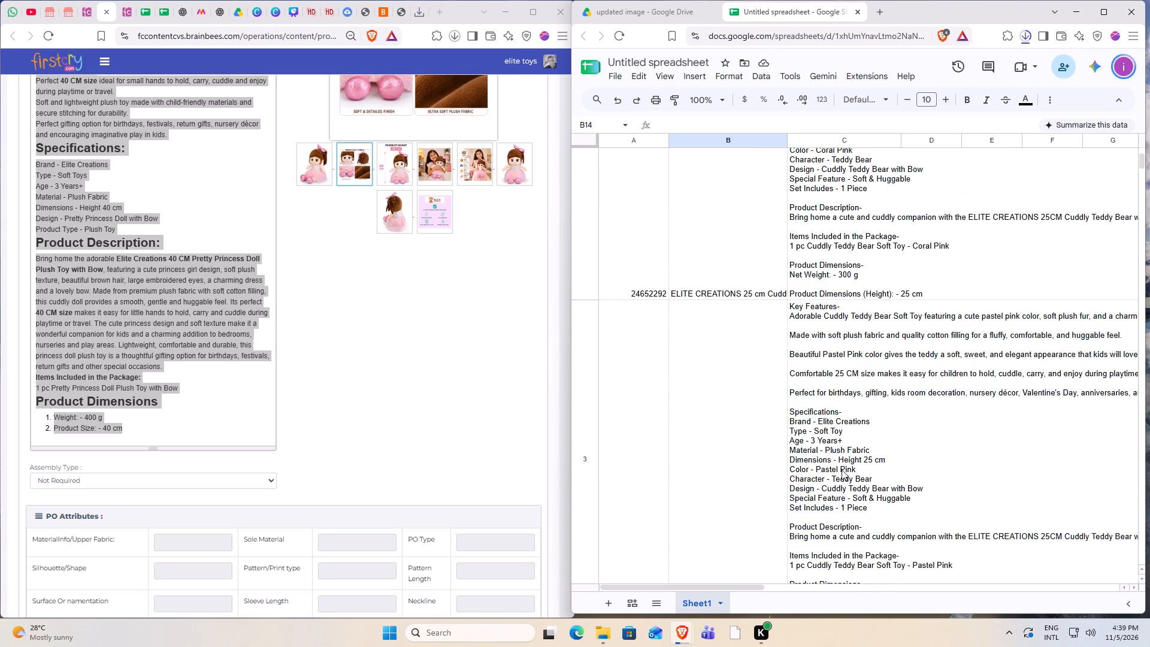
pyautogui.scroll(-10, 842, 470)
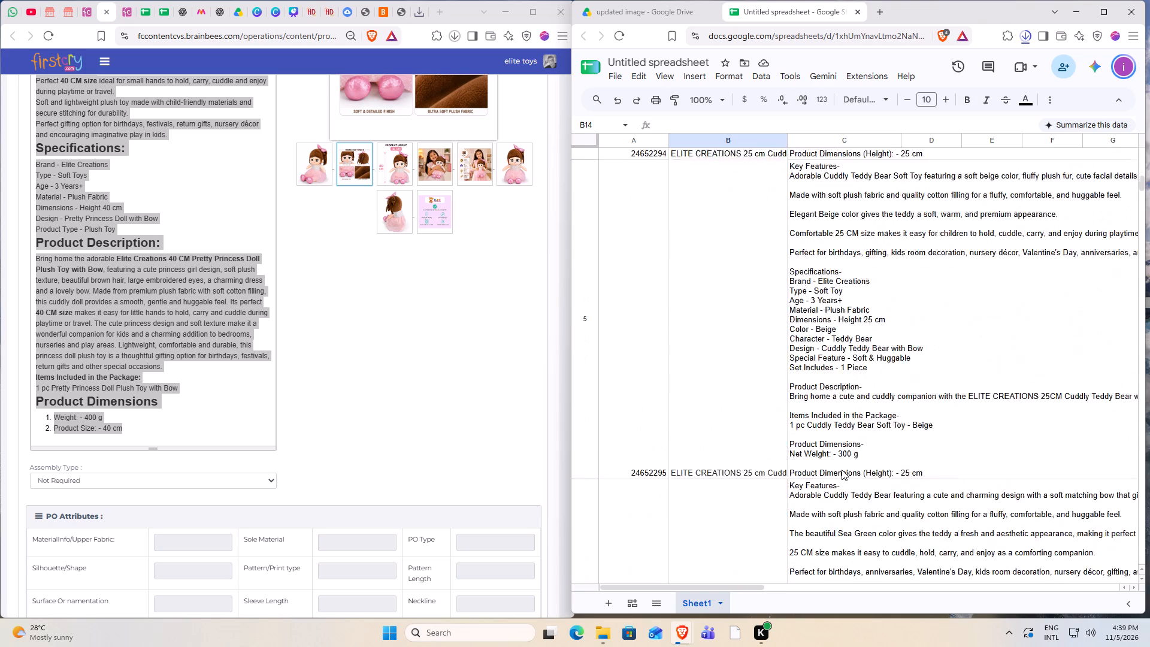
pyautogui.scroll(-14, 842, 470)
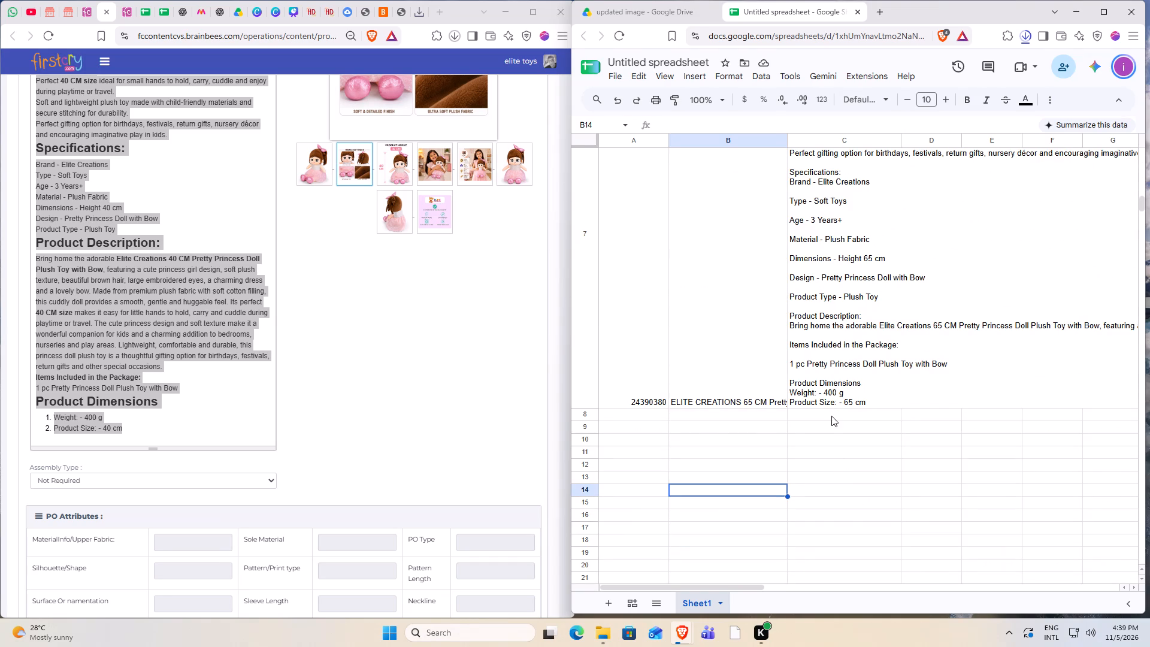
# Copy the green doll's FCID 24390381 from the product page into cell A8.
pyautogui.click(831, 416)
pyautogui.click(660, 410)
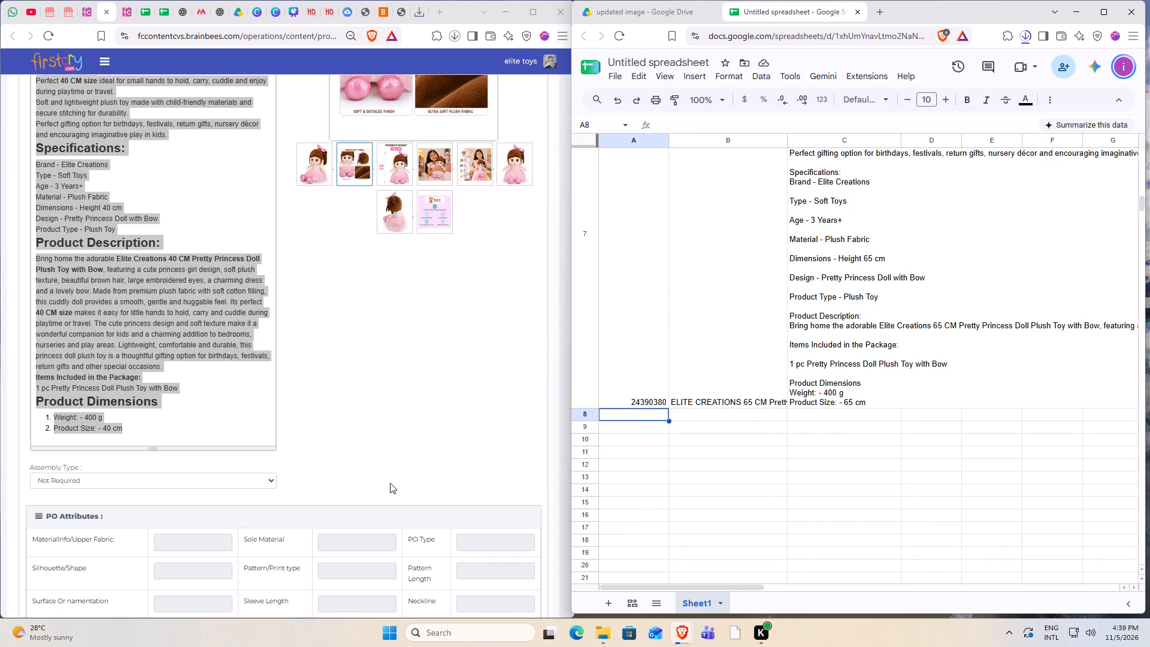
pyautogui.scroll(-16, 350, 476)
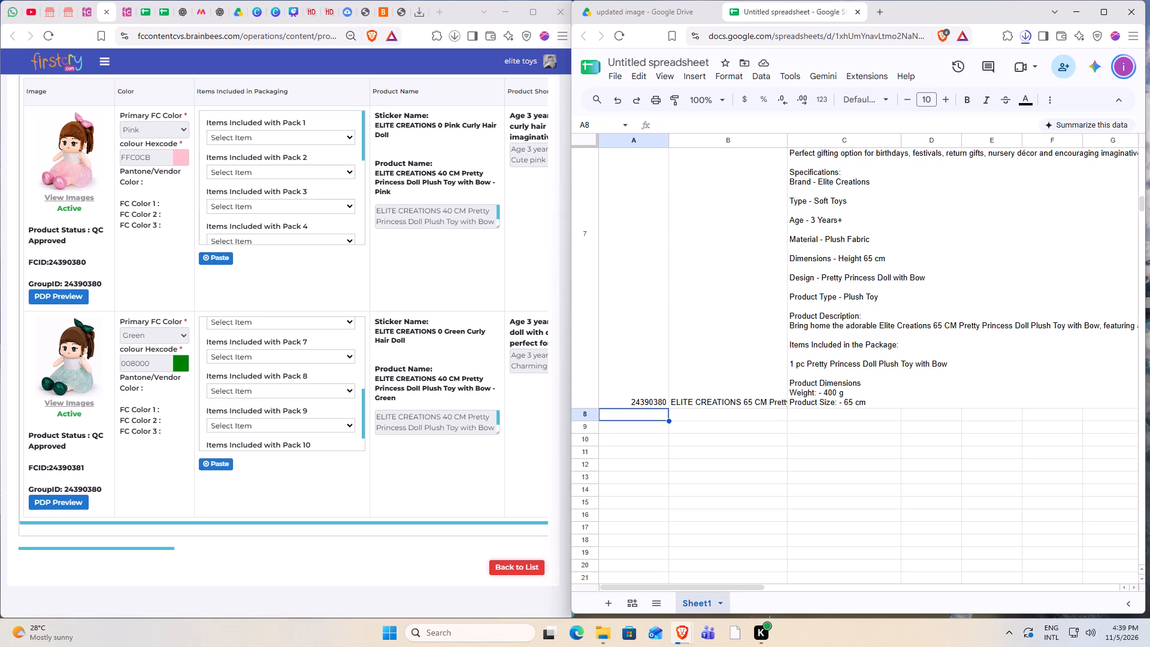
pyautogui.moveTo(376, 379); pyautogui.dragTo(392, 382)
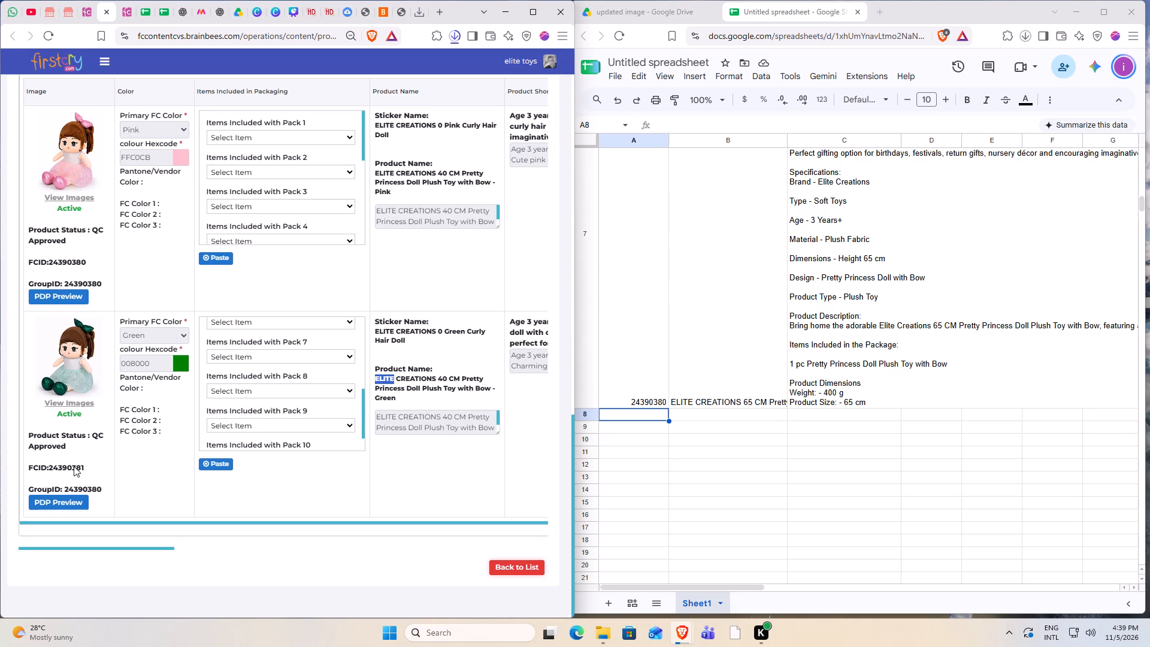
pyautogui.doubleClick(74, 466)
pyautogui.hotkey('ctrl', 'c')
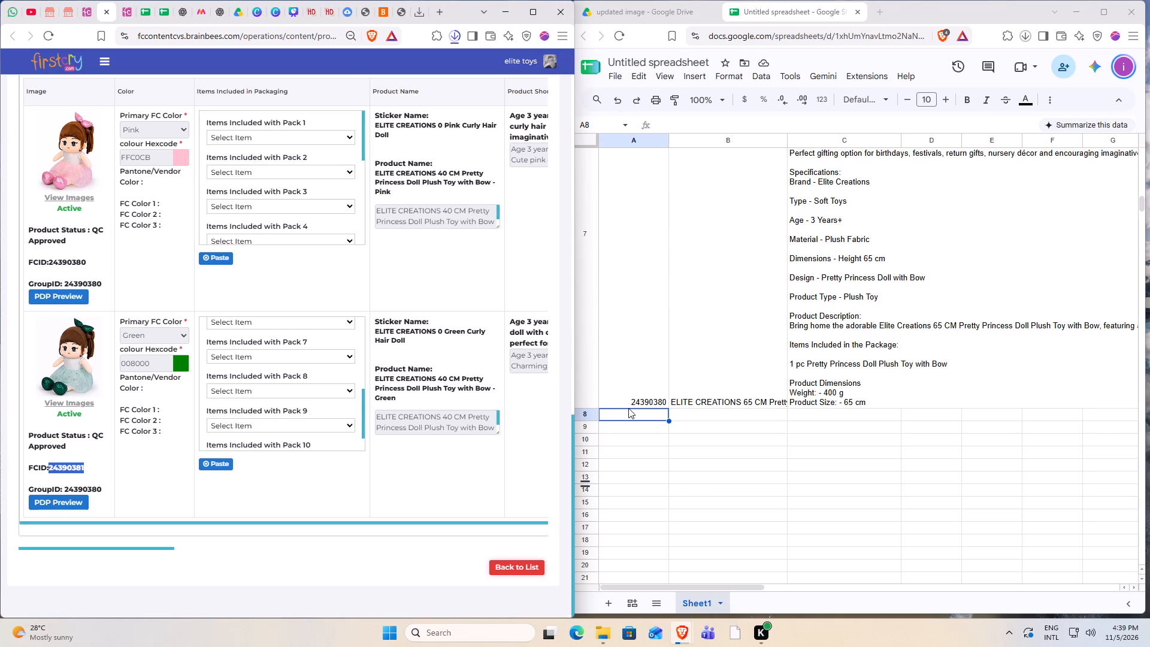
pyautogui.click(646, 418)
pyautogui.hotkey('ctrl', 'v')
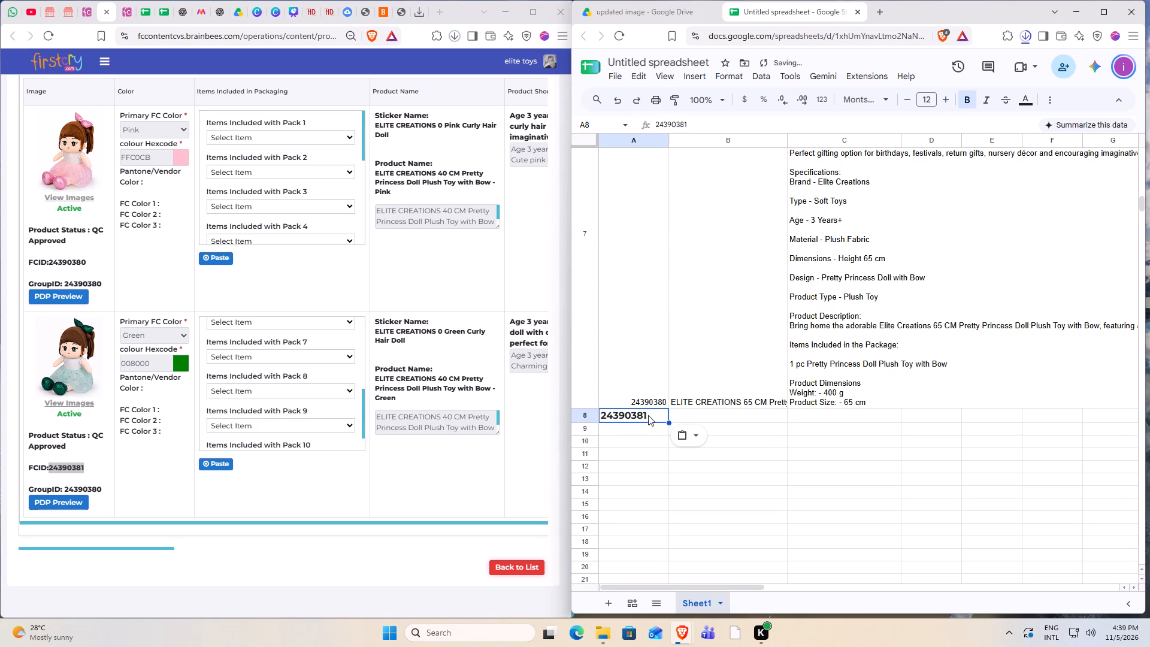
# Paste the ID 24390381 into the Windows search box and copy it back as unformatted text.
pyautogui.click(484, 635)
pyautogui.hotkey('ctrl', 'v')
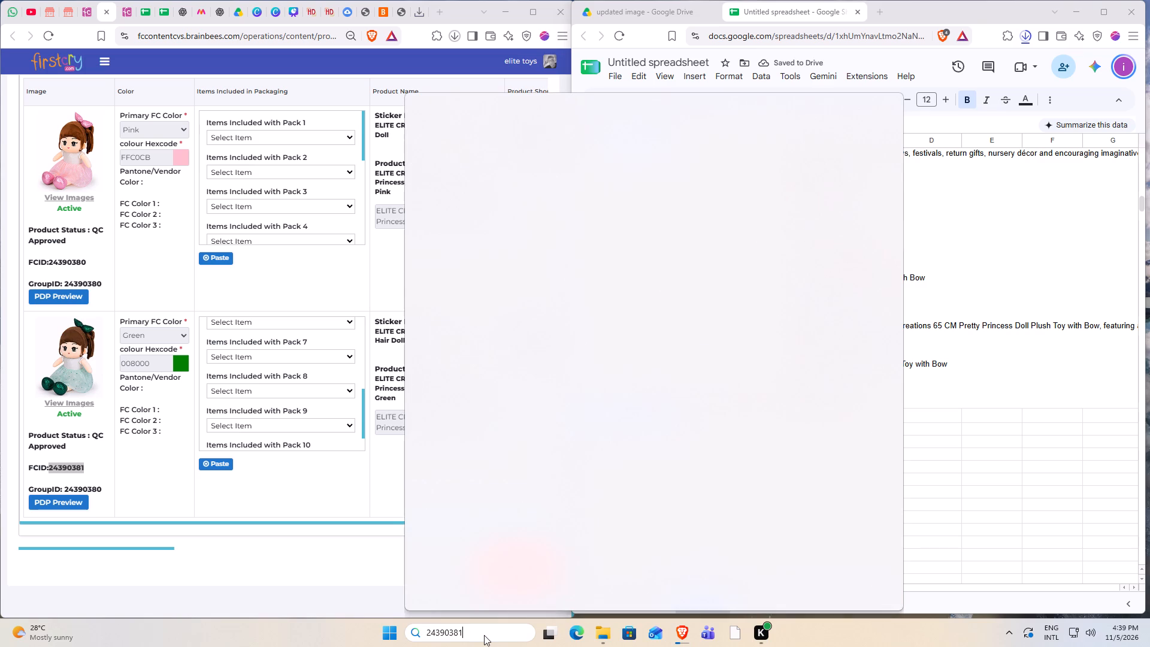
pyautogui.tripleClick(470, 630)
pyautogui.click(461, 630)
pyautogui.doubleClick(450, 630)
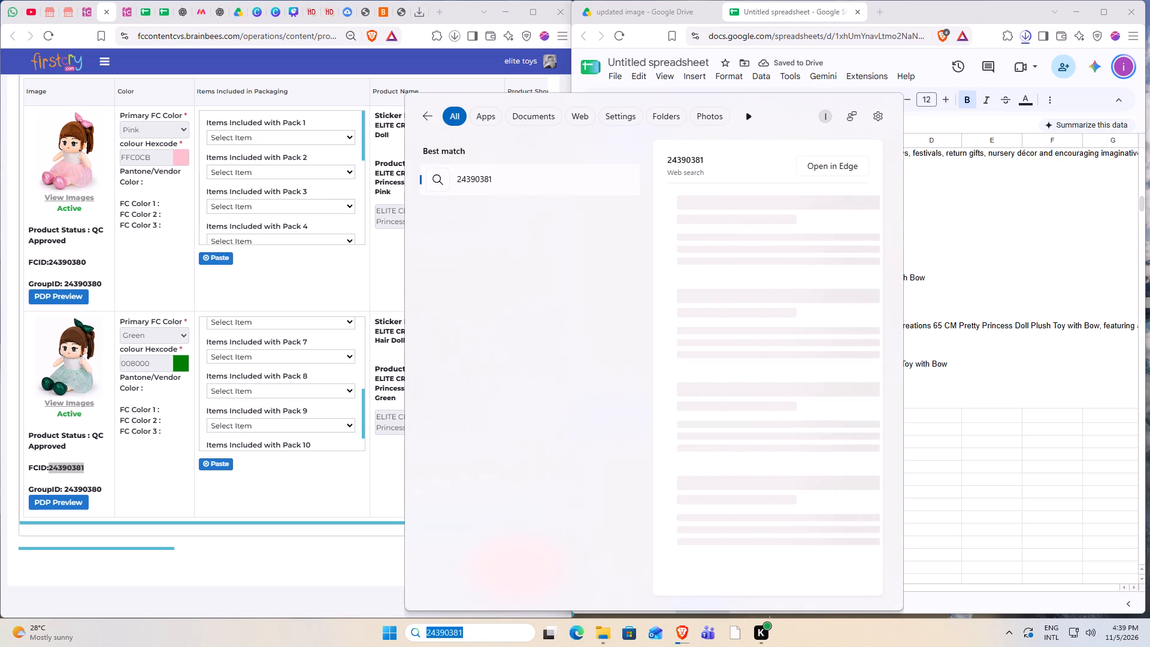
pyautogui.hotkey('ctrl', 'c')
pyautogui.click(349, 586)
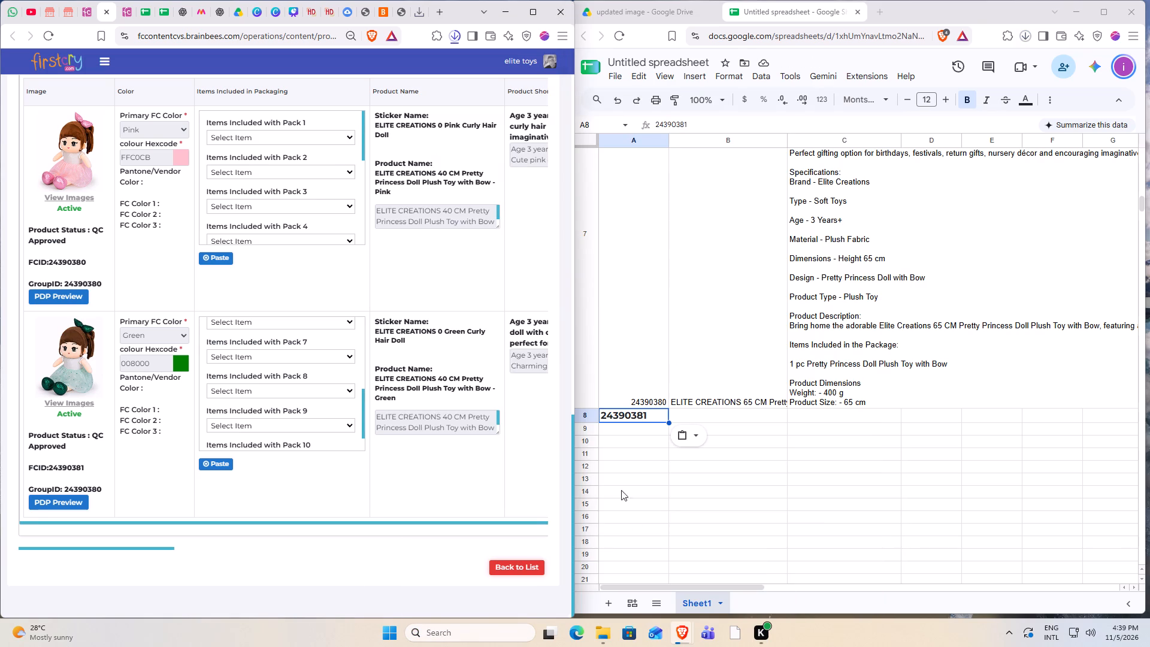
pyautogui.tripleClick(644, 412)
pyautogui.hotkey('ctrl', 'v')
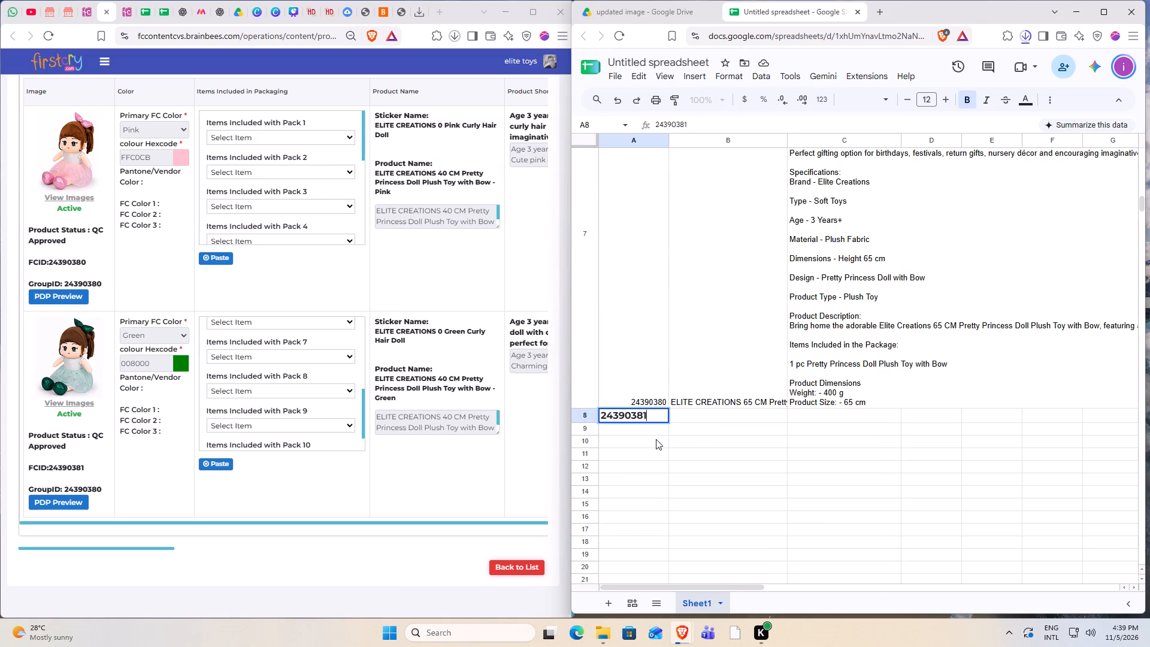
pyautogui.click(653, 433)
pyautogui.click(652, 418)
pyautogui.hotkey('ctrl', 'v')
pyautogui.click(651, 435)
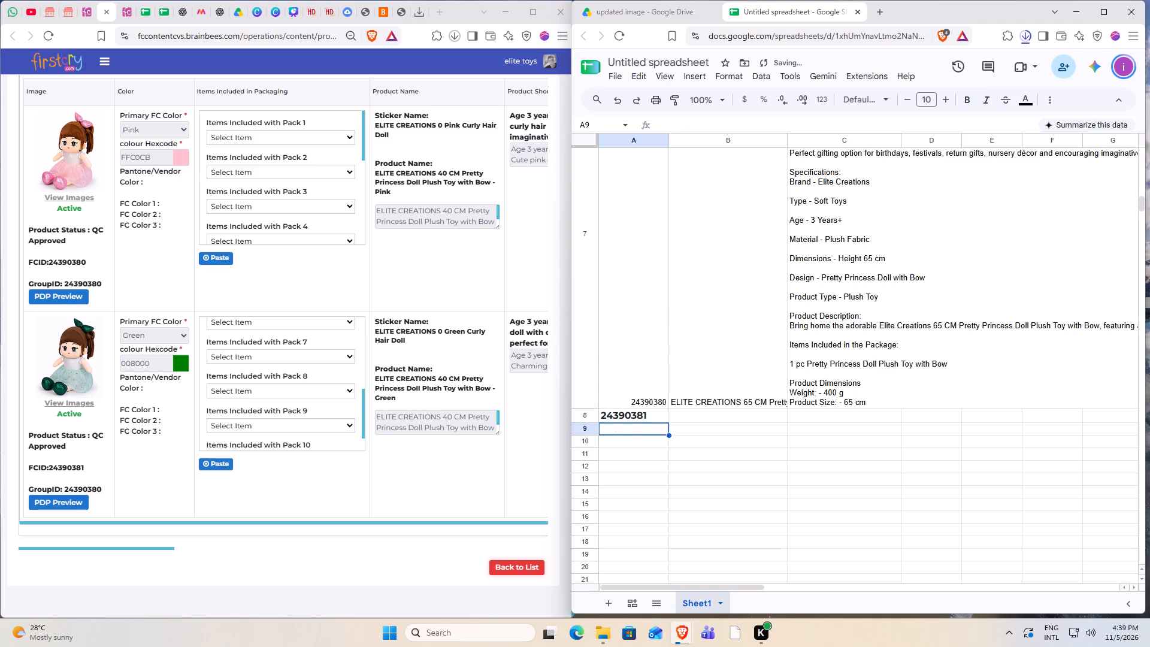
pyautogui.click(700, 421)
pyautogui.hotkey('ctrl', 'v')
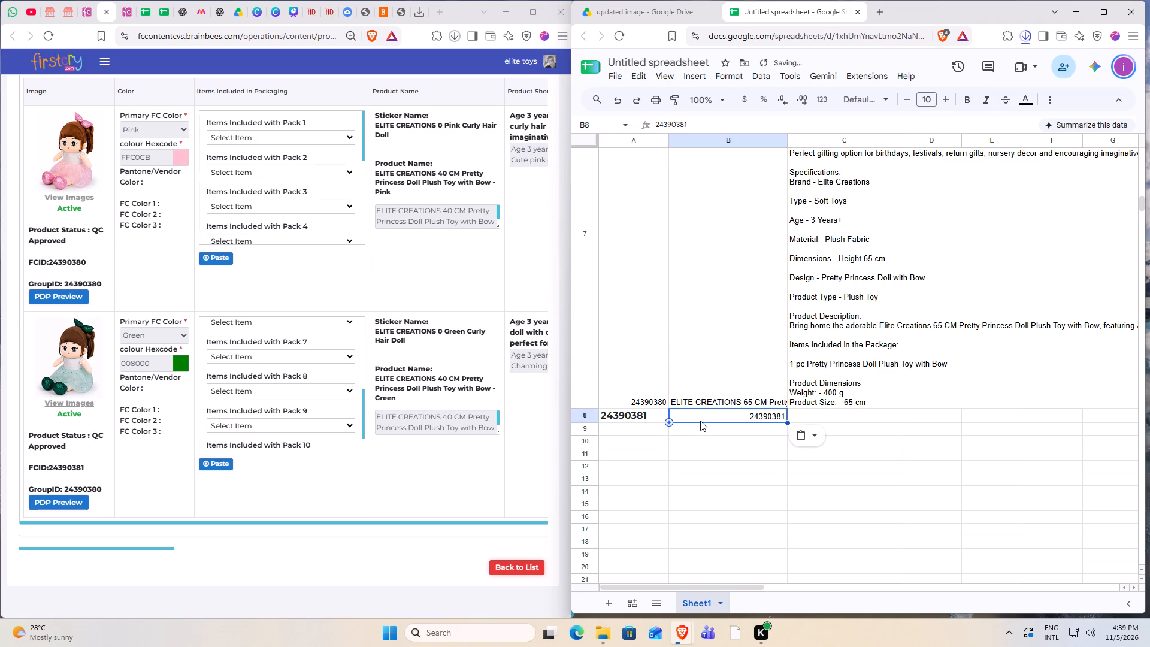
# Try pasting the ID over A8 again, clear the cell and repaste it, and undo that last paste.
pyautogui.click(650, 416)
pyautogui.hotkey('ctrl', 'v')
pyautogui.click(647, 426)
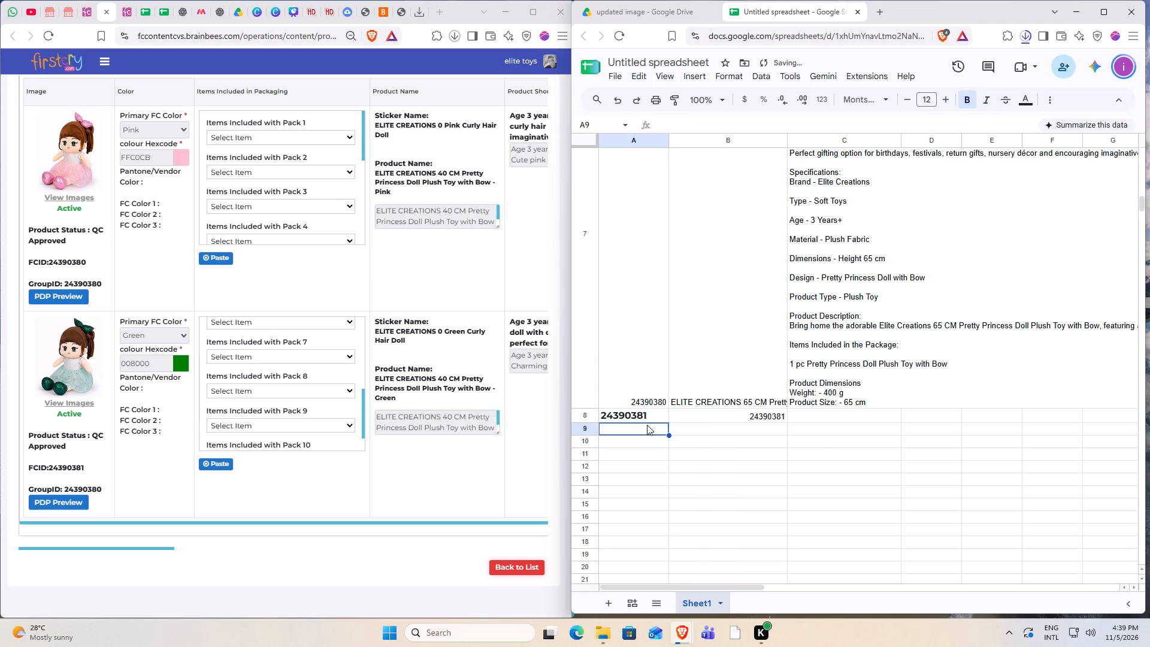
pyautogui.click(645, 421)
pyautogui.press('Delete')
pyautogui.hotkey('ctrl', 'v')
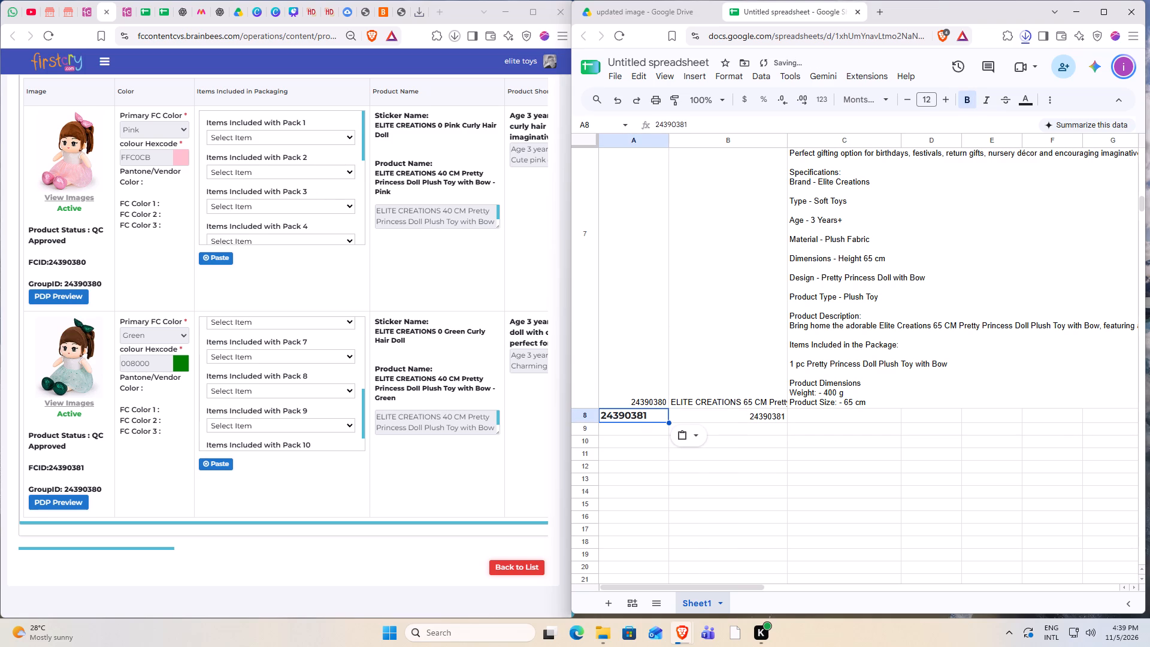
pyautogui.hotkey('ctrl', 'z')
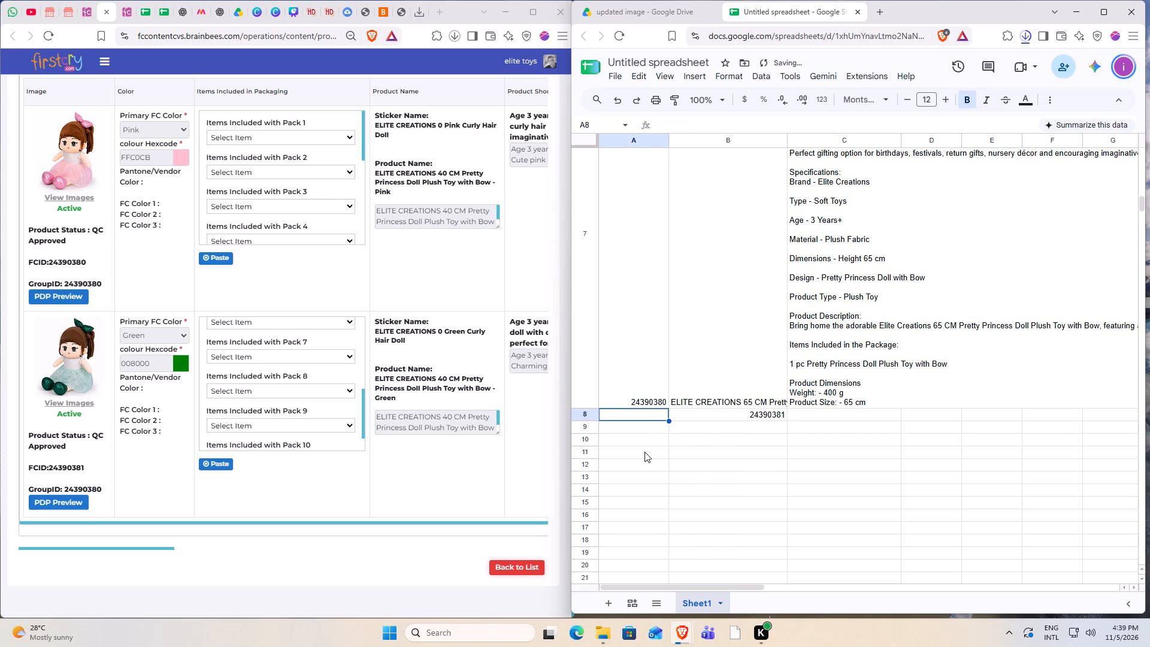
pyautogui.click(644, 452)
pyautogui.click(643, 430)
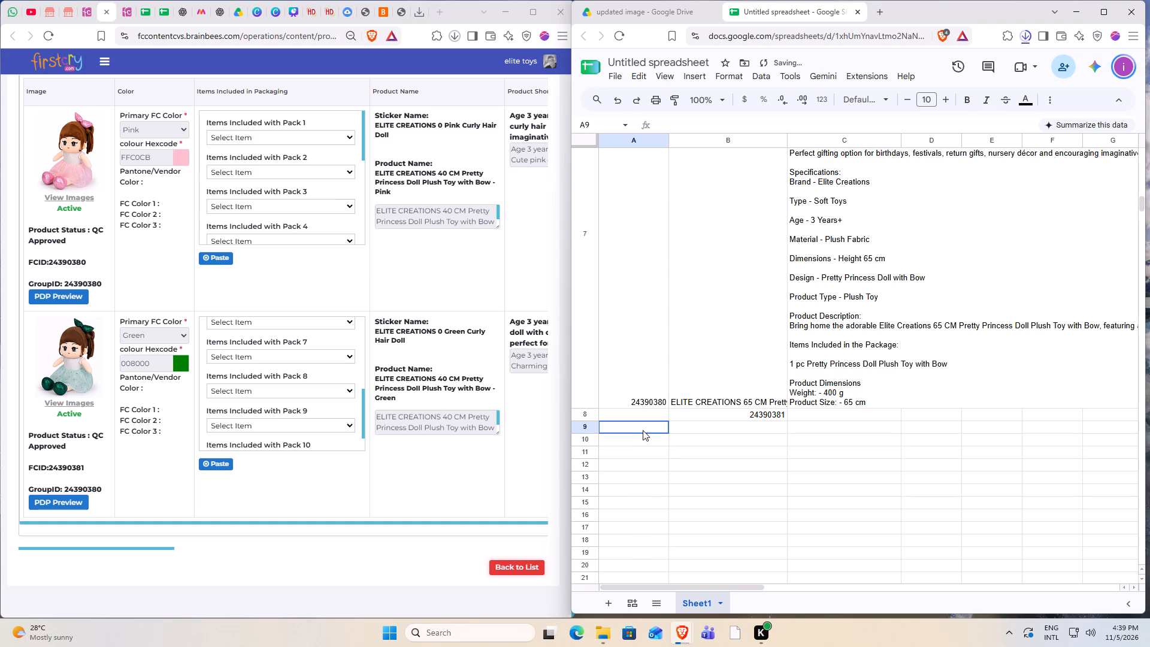
pyautogui.hotkey('ctrl', 'v')
pyautogui.moveTo(647, 427); pyautogui.dragTo(647, 412)
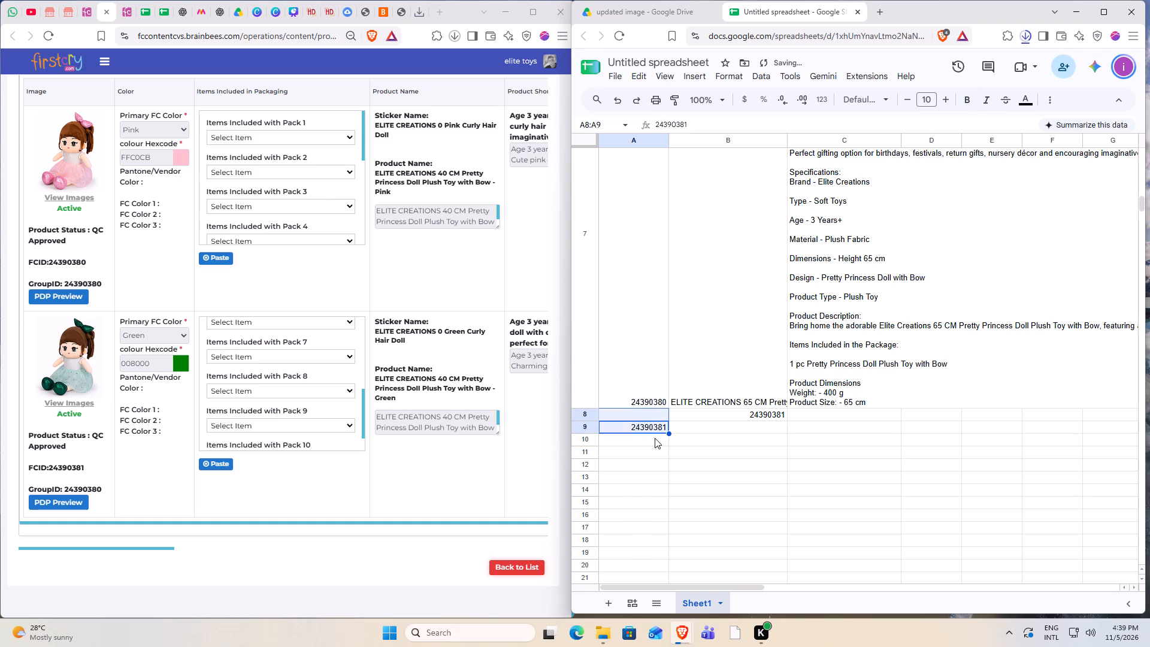
pyautogui.click(656, 443)
pyautogui.click(667, 428)
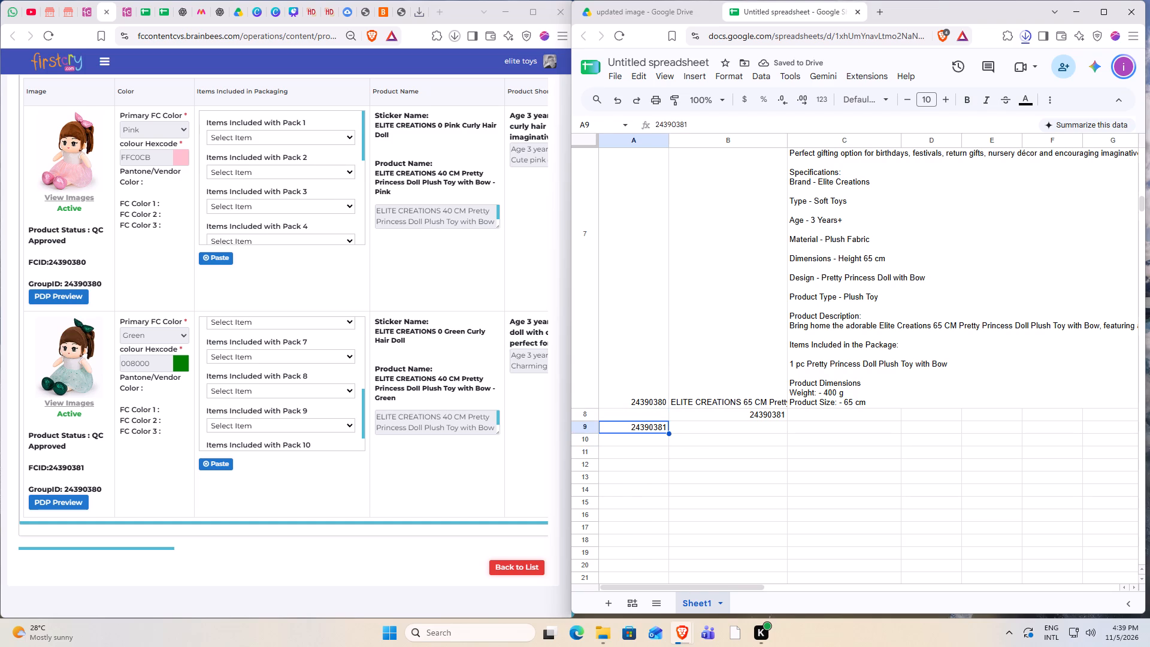
pyautogui.moveTo(667, 433); pyautogui.dragTo(667, 415)
pyautogui.click(656, 441)
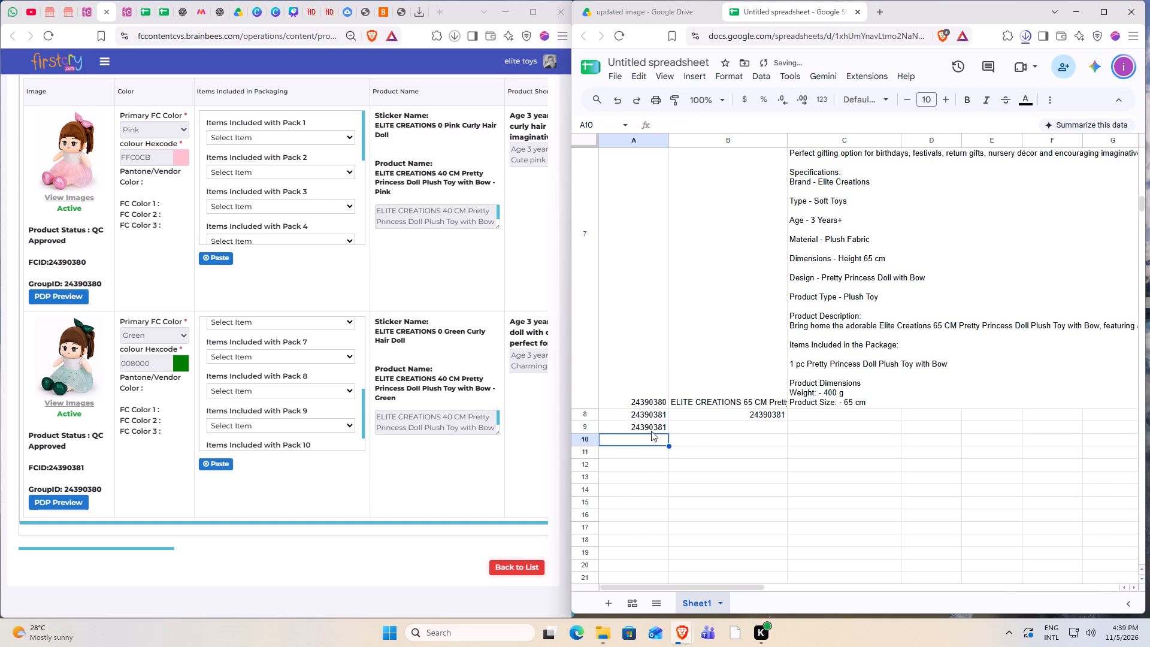
# Delete the duplicate IDs from cells A9 and B8.
pyautogui.click(650, 430)
pyautogui.press('Delete')
pyautogui.click(694, 414)
pyautogui.press('Delete')
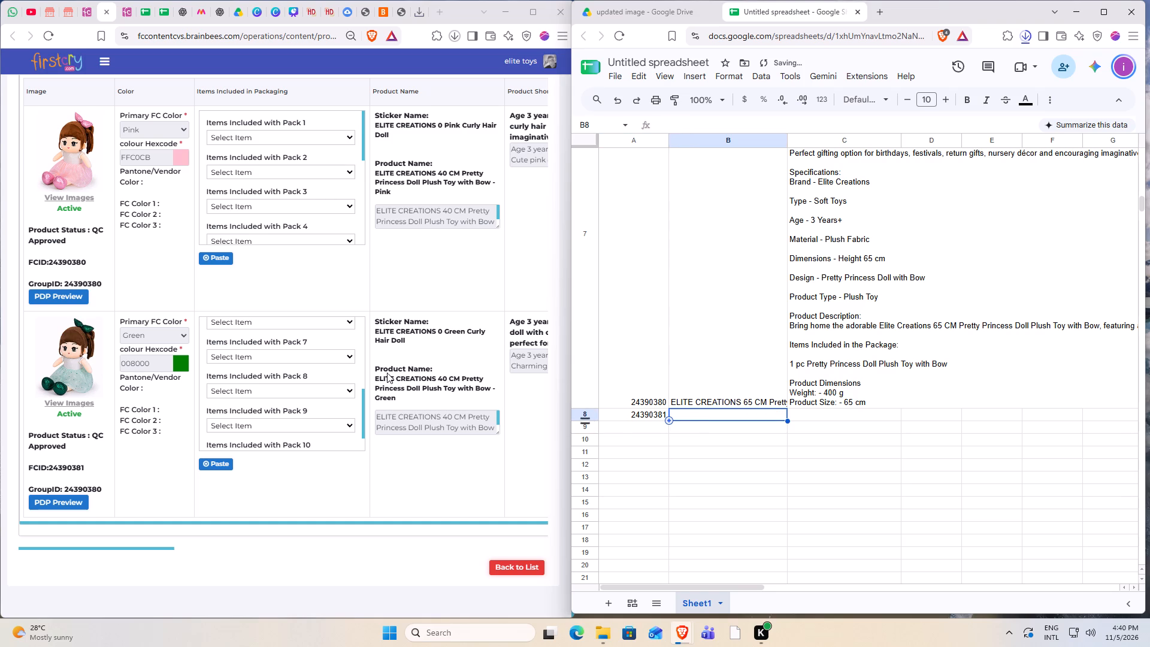
# Copy the green doll's full product name from the product page into cell B8 as plain text.
pyautogui.moveTo(374, 379); pyautogui.dragTo(400, 394)
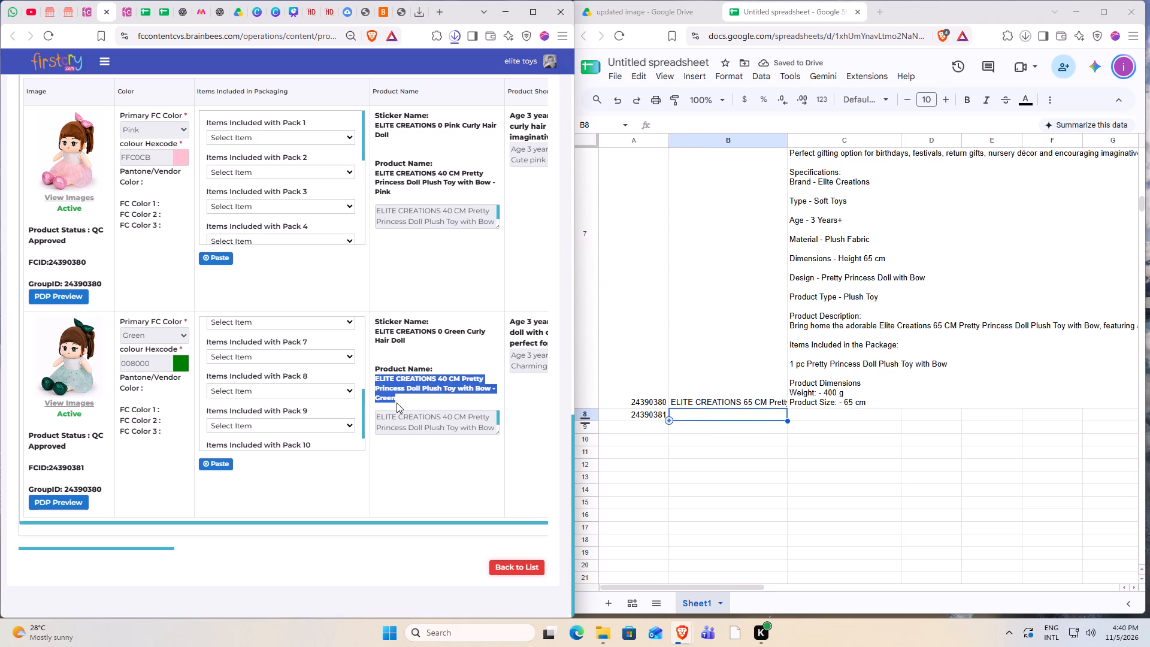
pyautogui.hotkey('ctrl', 'c')
pyautogui.hotkey('ctrl', 'v')
pyautogui.click(722, 448)
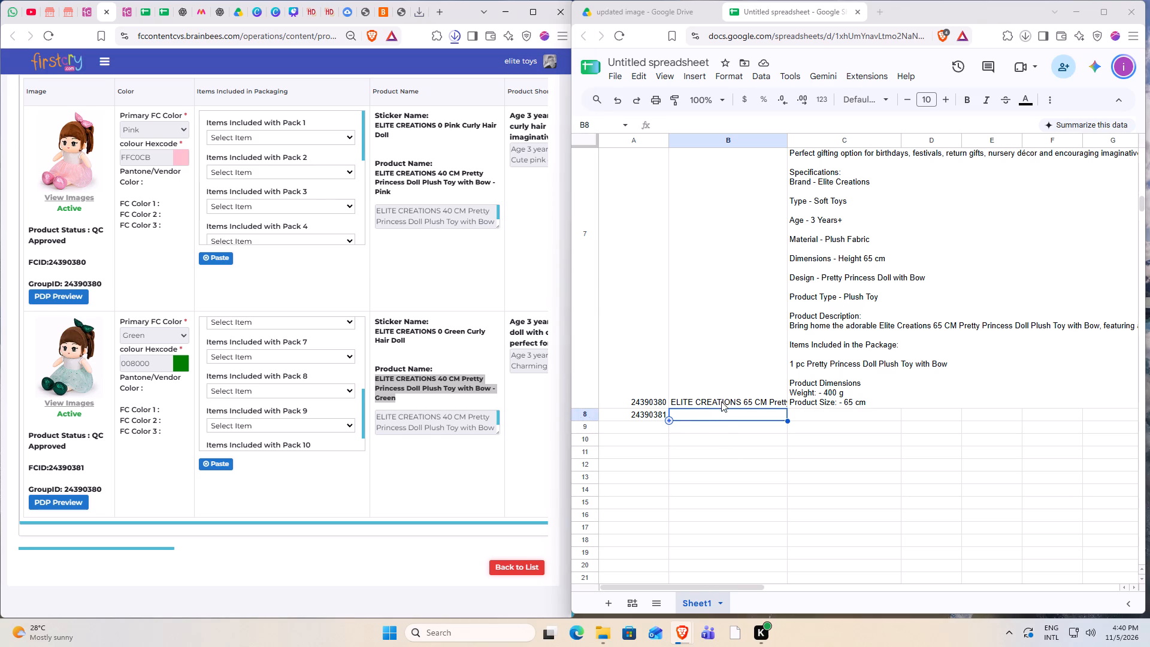
pyautogui.click(710, 425)
pyautogui.tripleClick(704, 414)
pyautogui.hotkey('ctrl', 'v')
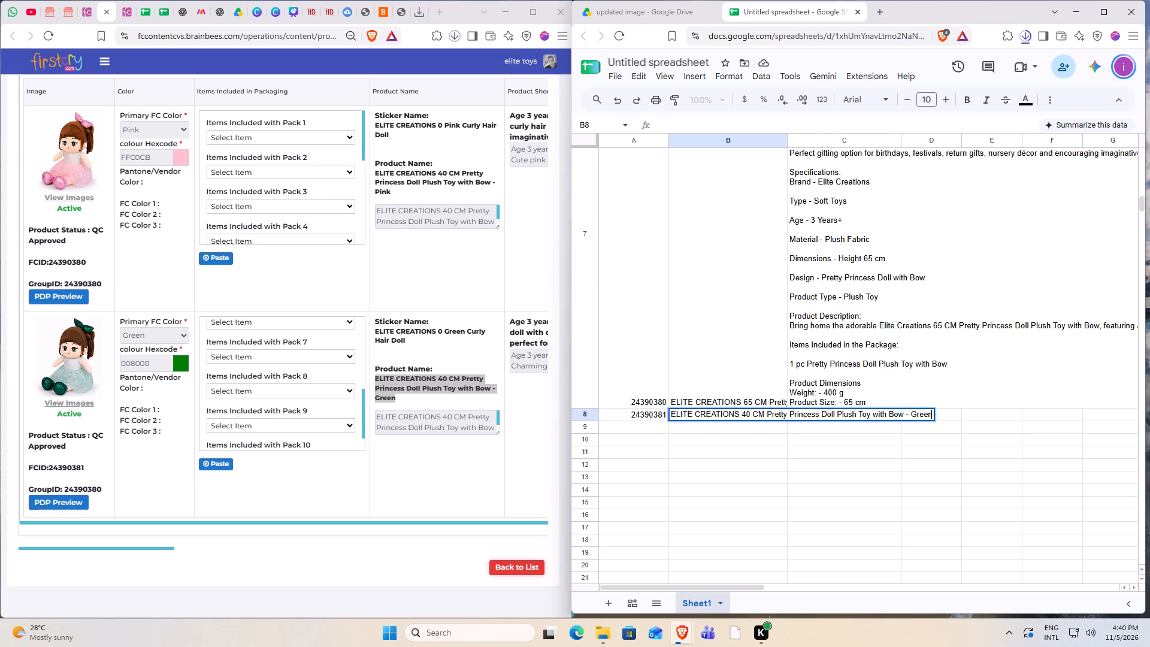
# Change the size in cell B8's product name to 65 CM and finish editing the cell.
pyautogui.moveTo(749, 415); pyautogui.dragTo(745, 413)
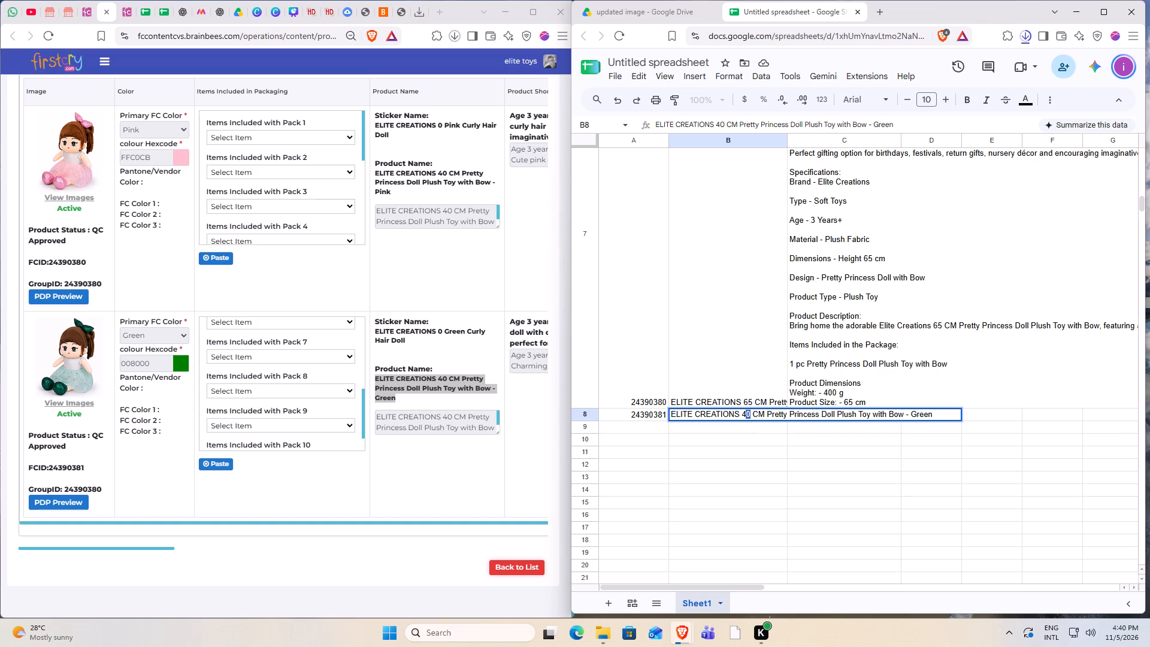
pyautogui.moveTo(745, 413); pyautogui.dragTo(743, 413)
pyautogui.press('6')
pyautogui.press('5')
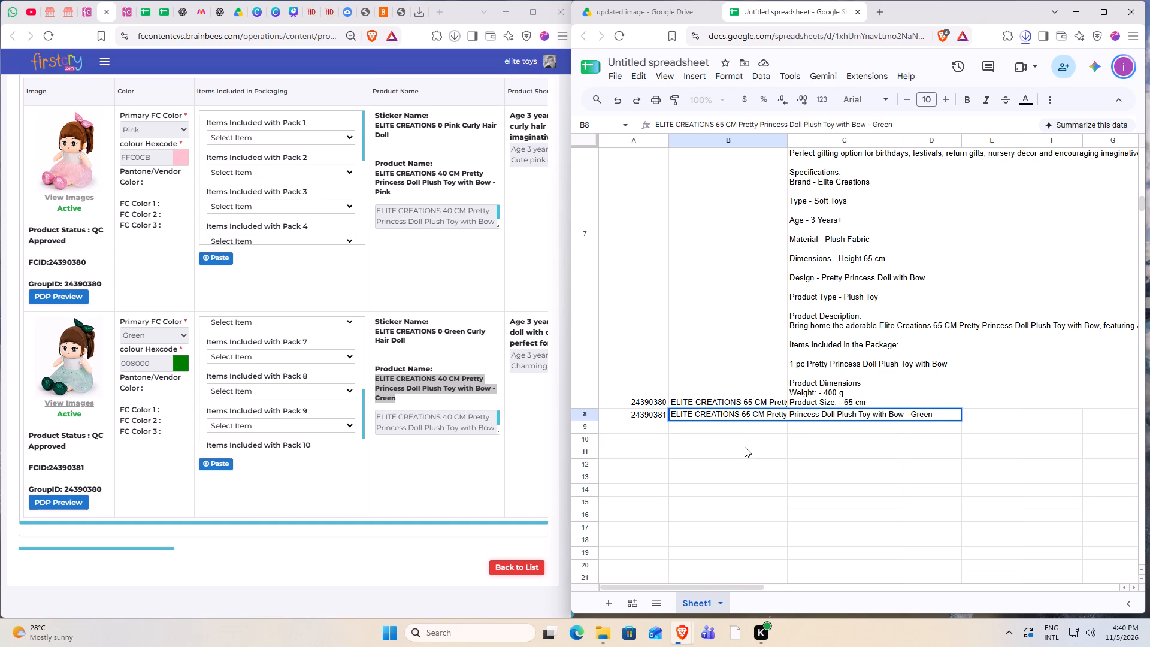
pyautogui.click(745, 447)
# Copy the full 65 cm princess doll description text from cell C7 into cell C8.
pyautogui.click(853, 391)
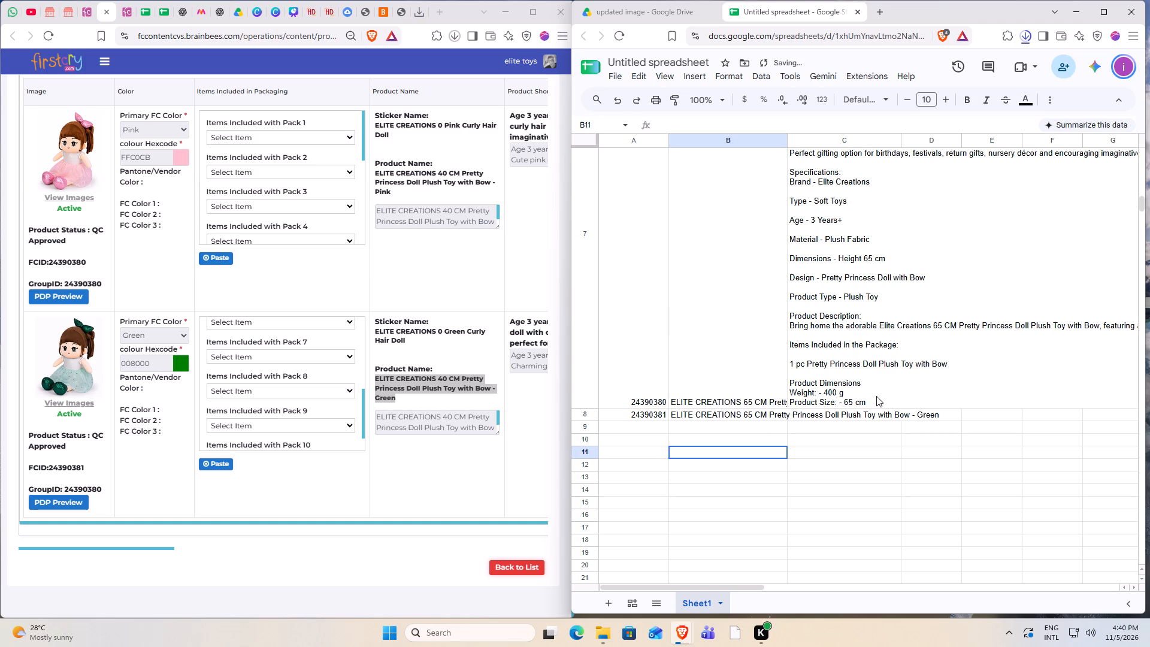
pyautogui.scroll(5, 876, 396)
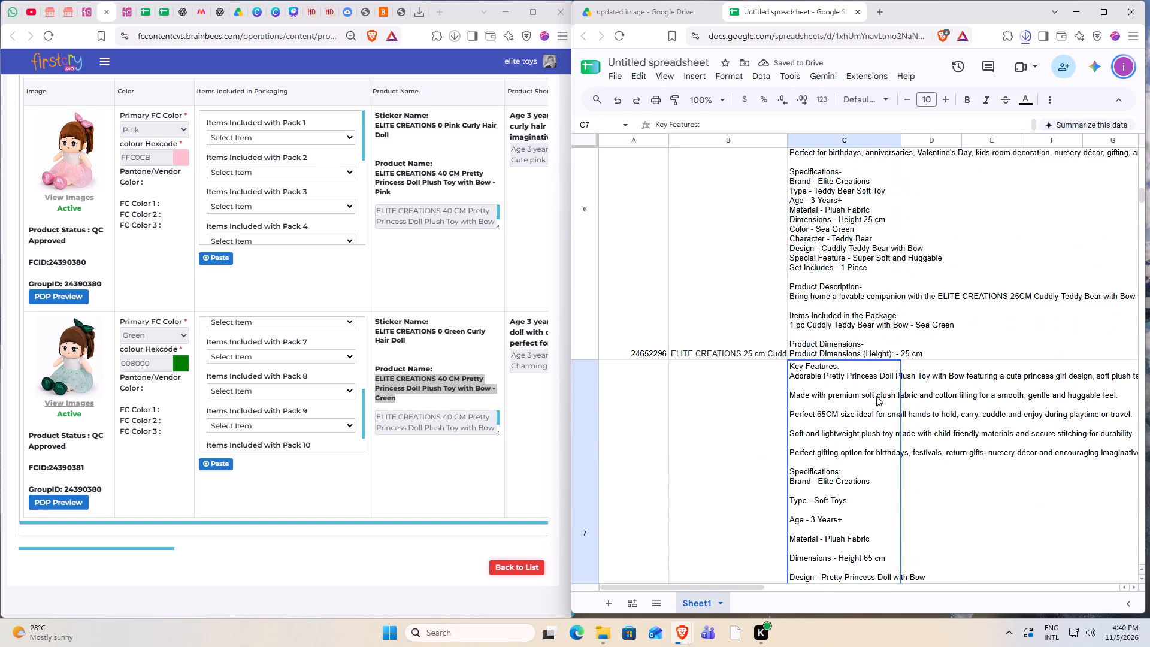
pyautogui.scroll(-2, 837, 415)
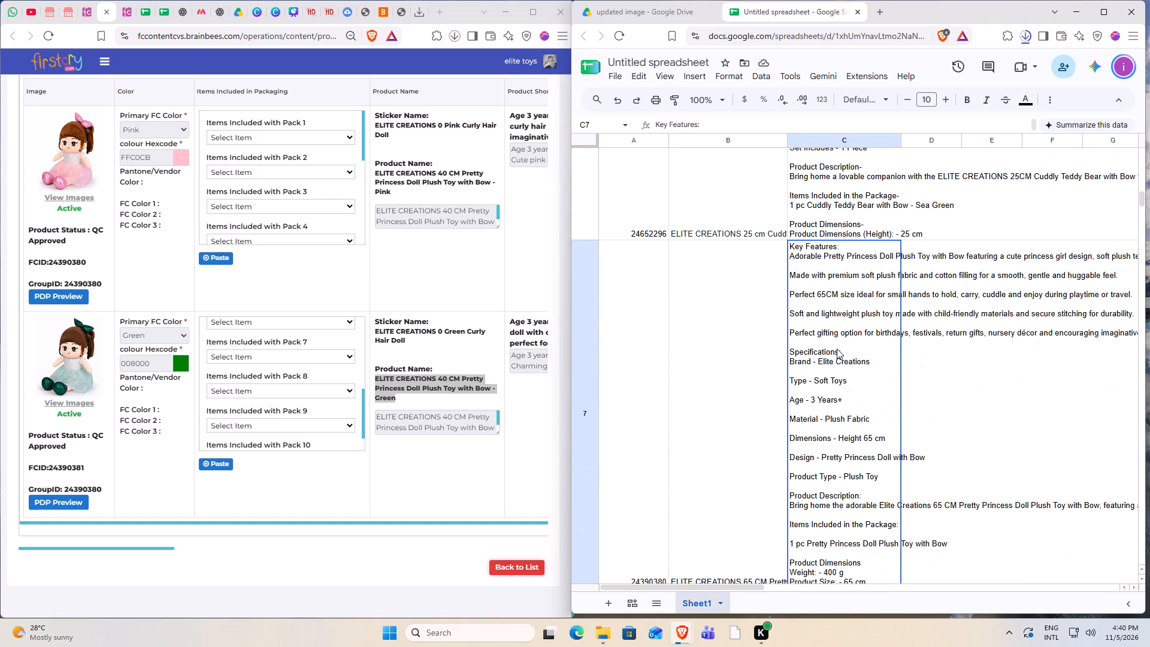
pyautogui.hotkey('ctrl', 'a')
pyautogui.tripleClick(837, 349)
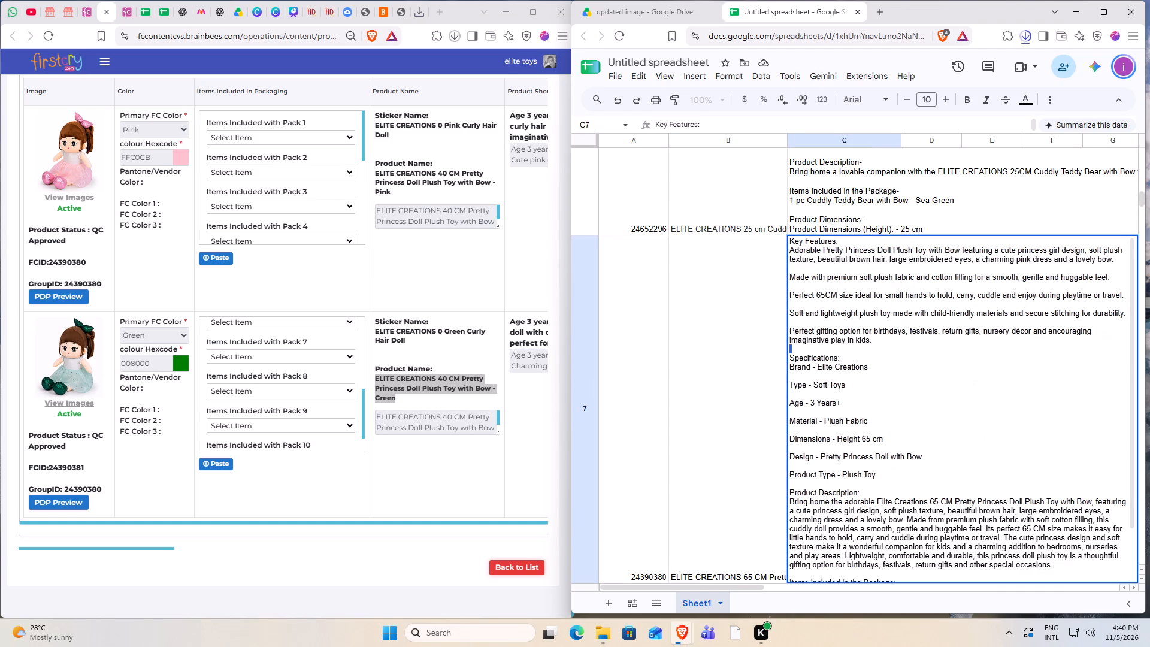
pyautogui.hotkey('ctrl', 'a')
pyautogui.hotkey('ctrl', 'c')
pyautogui.scroll(-4, 837, 349)
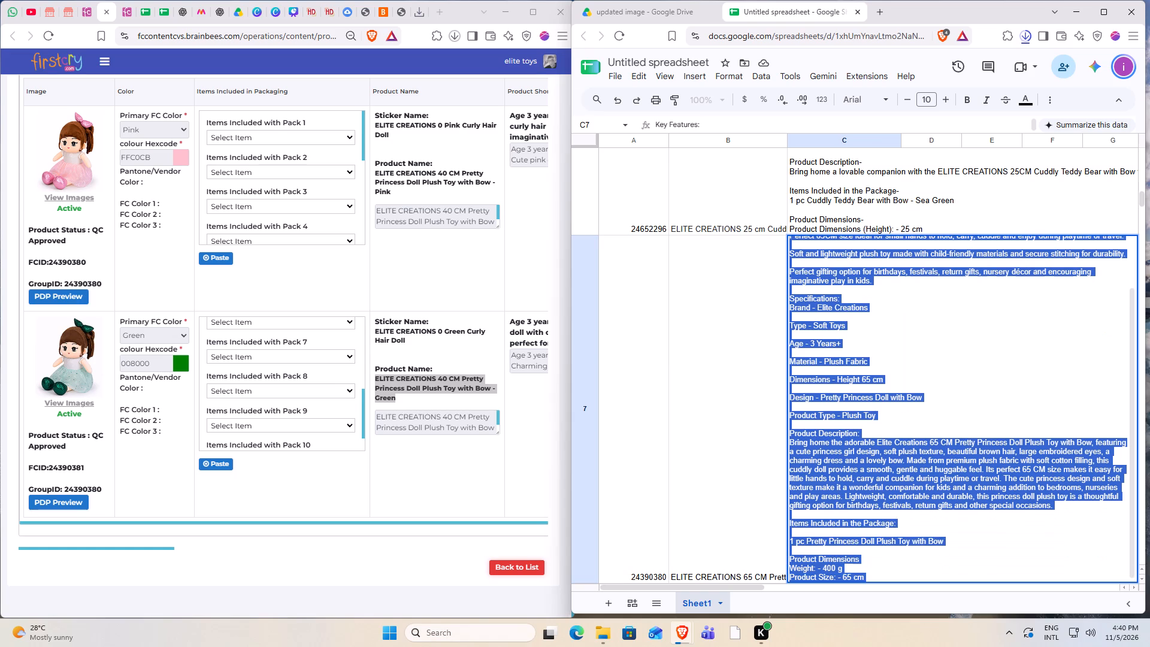
pyautogui.scroll(-9, 830, 380)
pyautogui.click(732, 385)
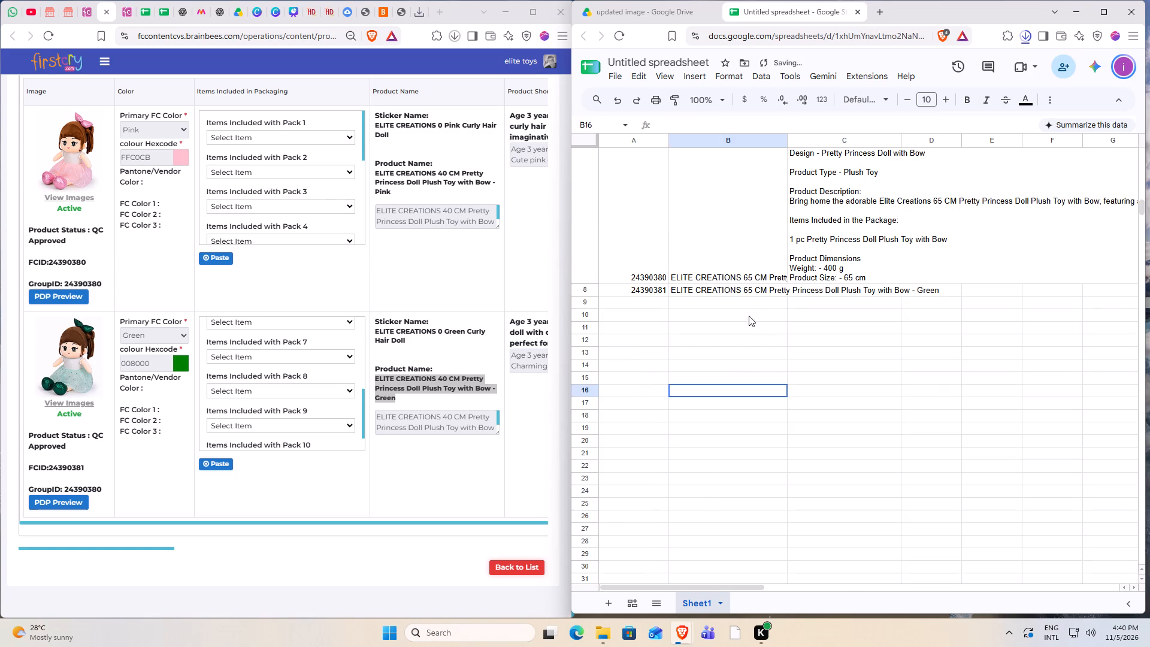
pyautogui.click(821, 292)
pyautogui.doubleClick(816, 286)
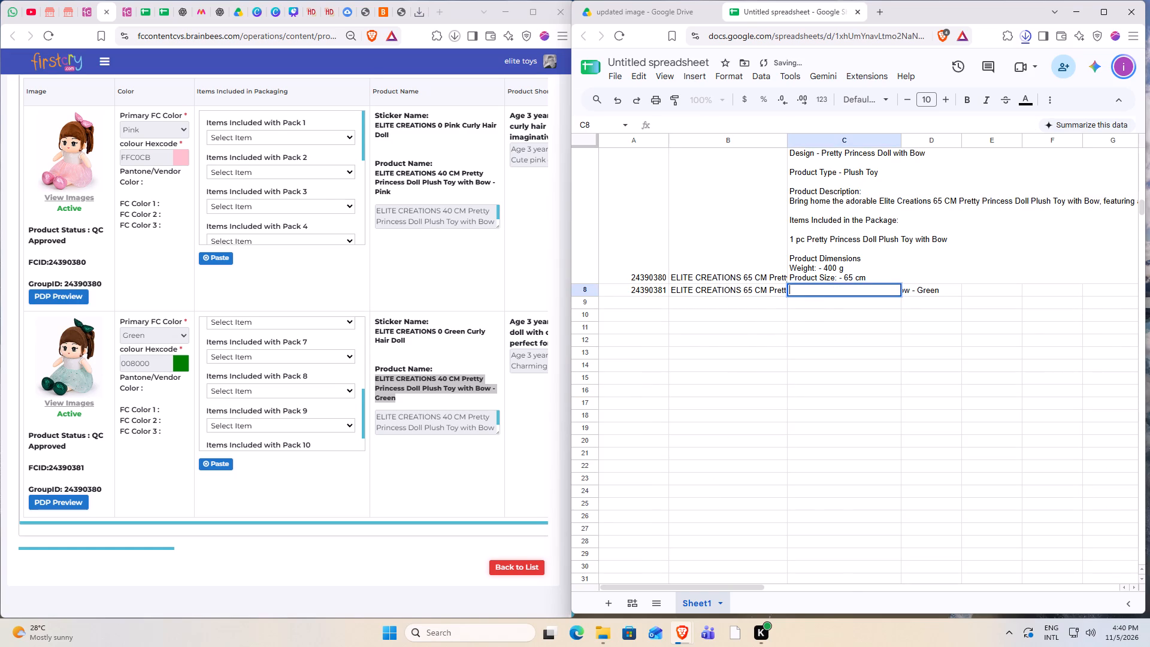
pyautogui.hotkey('ctrl', 'v')
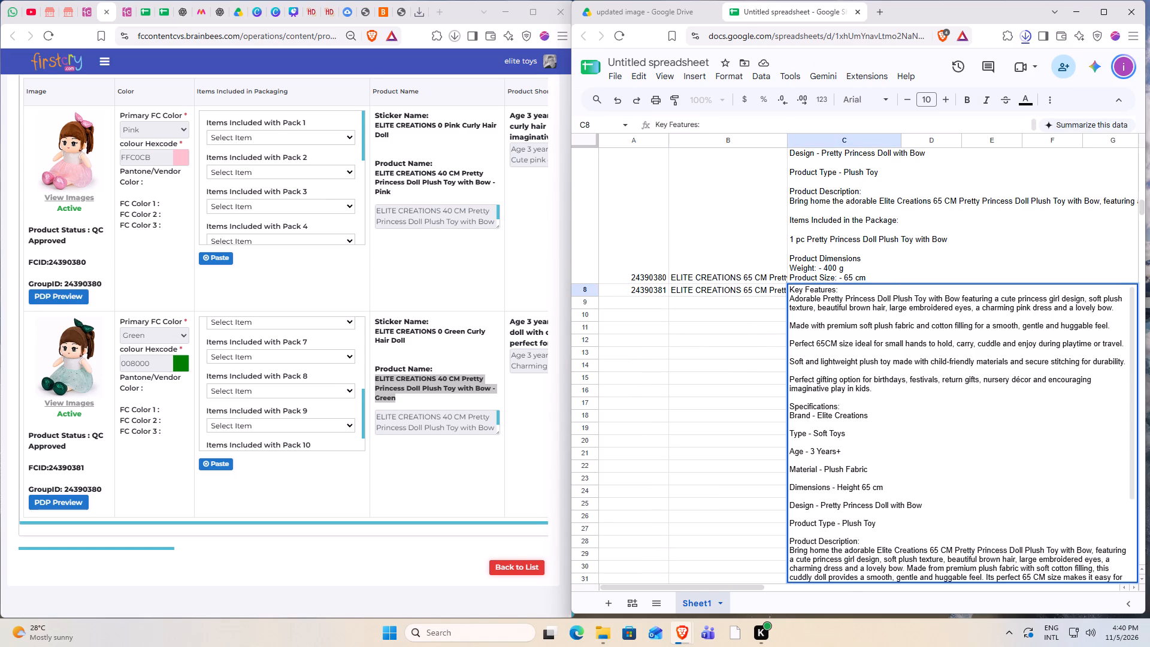
pyautogui.scroll(-2, 1007, 343)
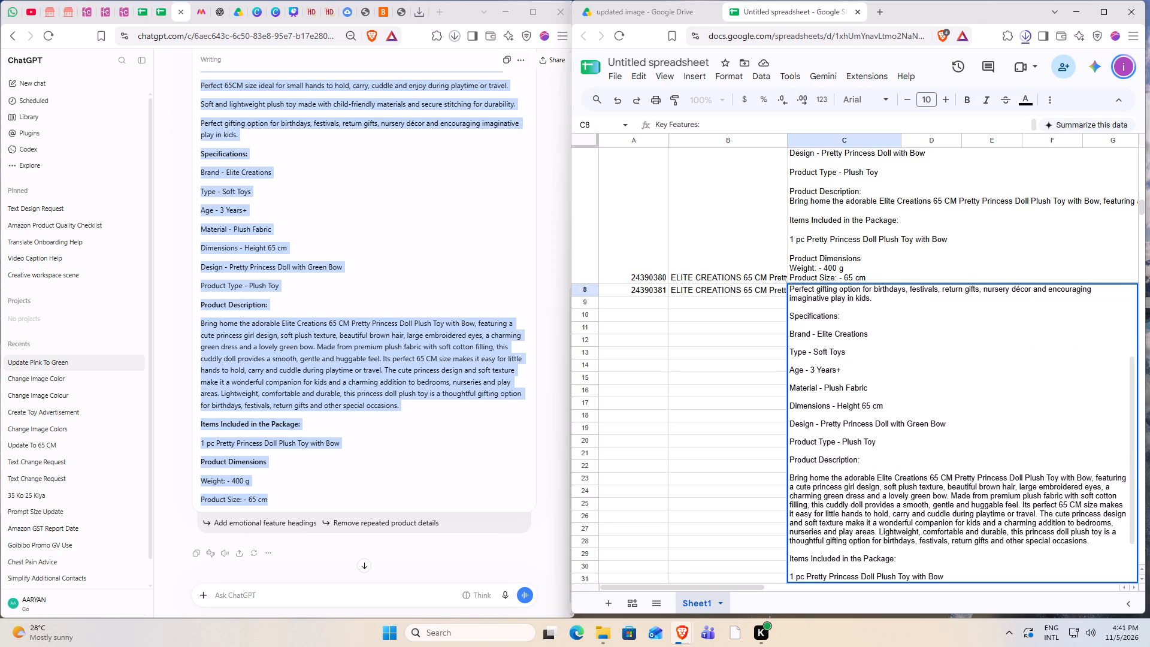
pyautogui.scroll(11, 842, 345)
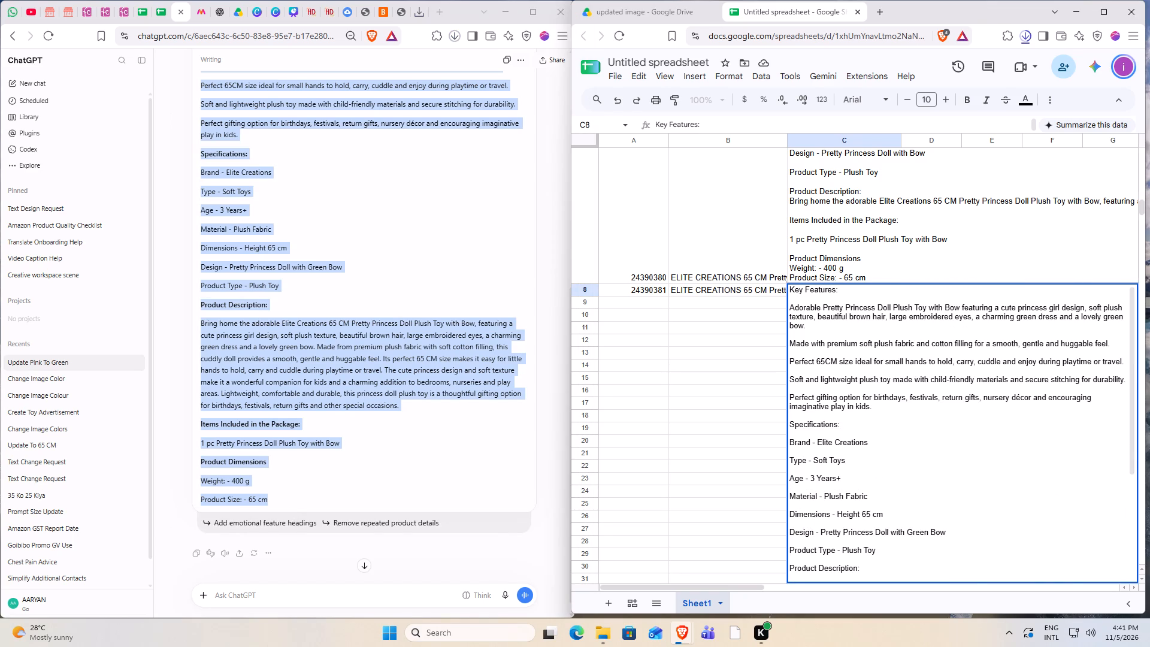
pyautogui.click(834, 296)
pyautogui.scroll(-2, 835, 355)
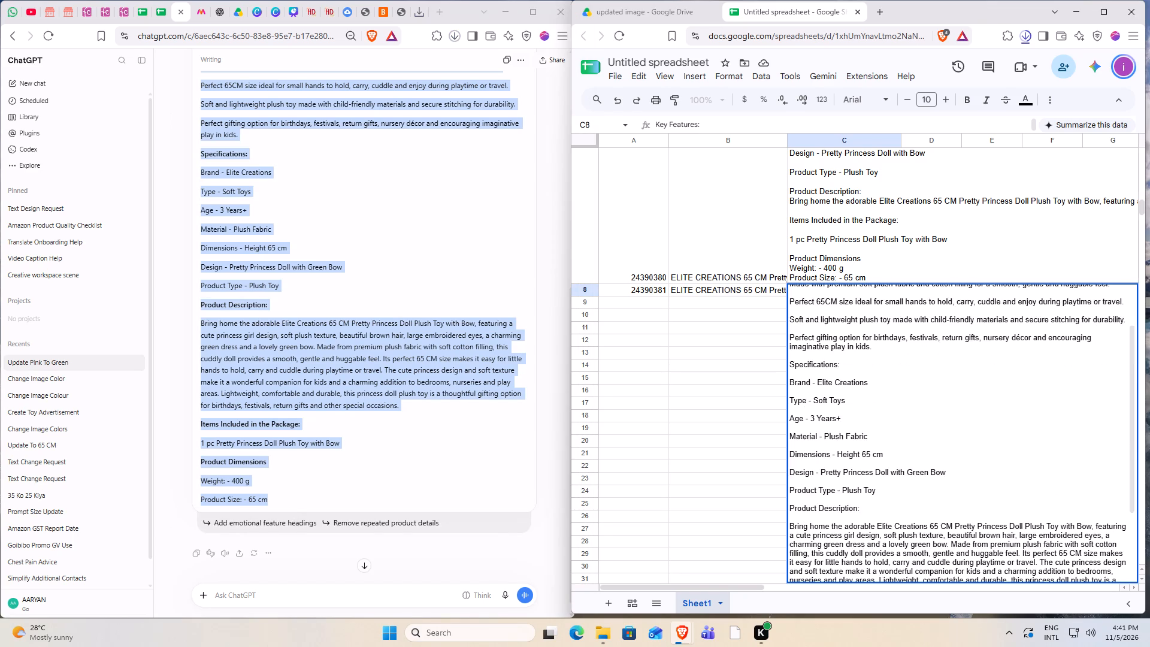
pyautogui.scroll(-4, 835, 358)
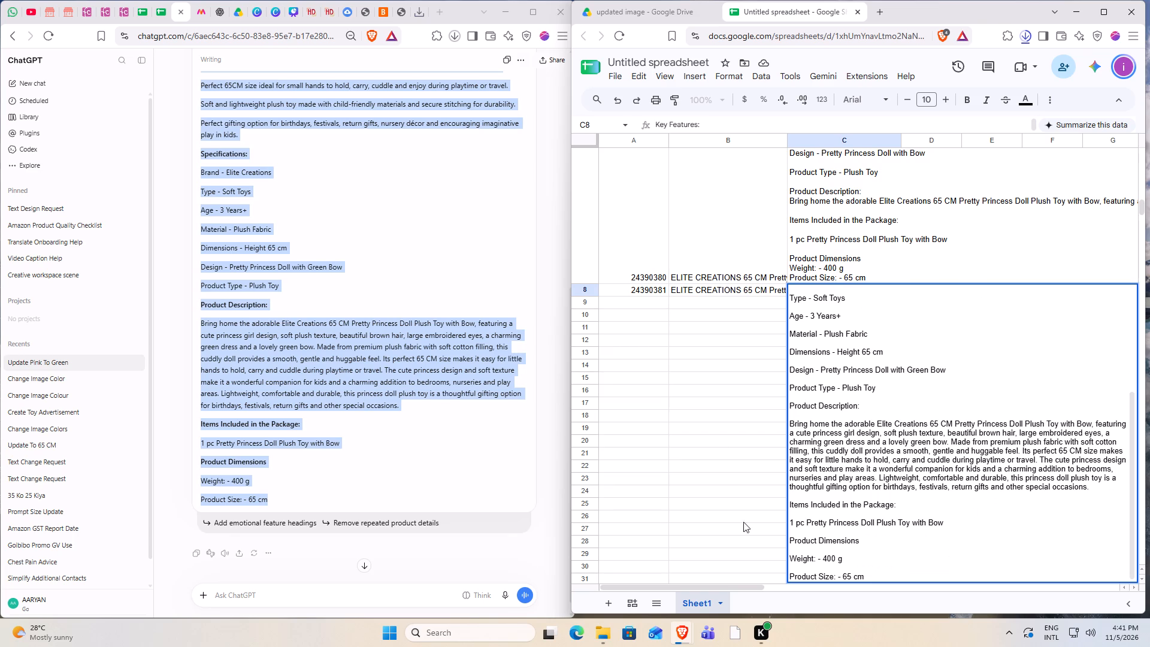
pyautogui.click(740, 495)
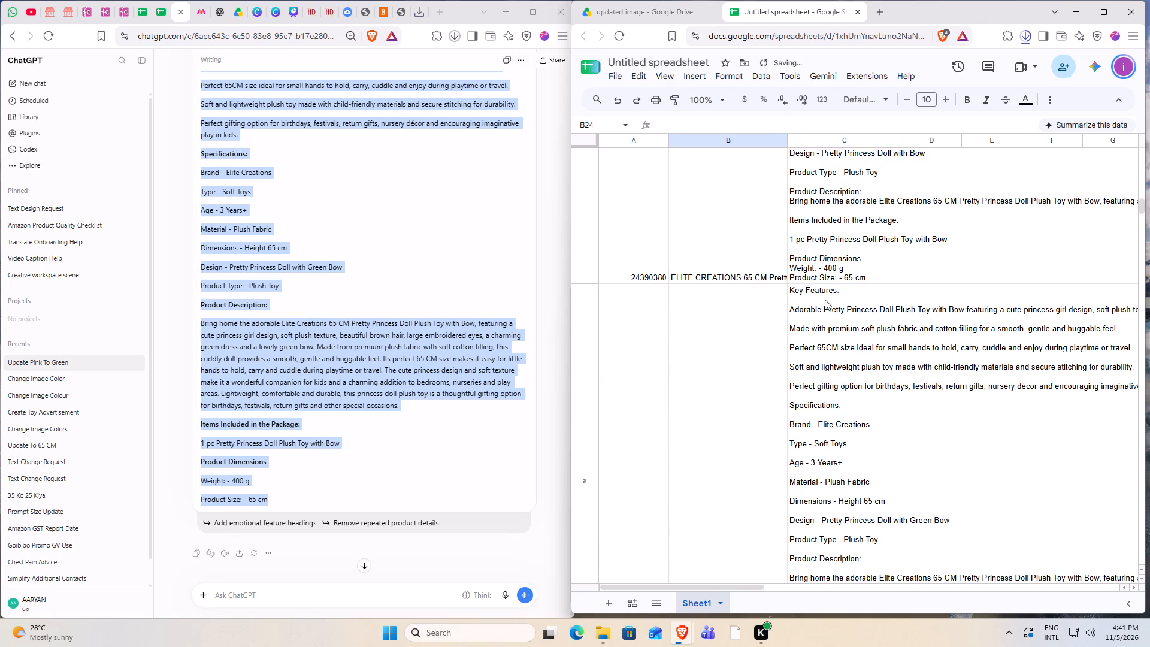
# Set the weight in cell C7's product dimensions to 700 g.
pyautogui.doubleClick(828, 274)
pyautogui.click(827, 542)
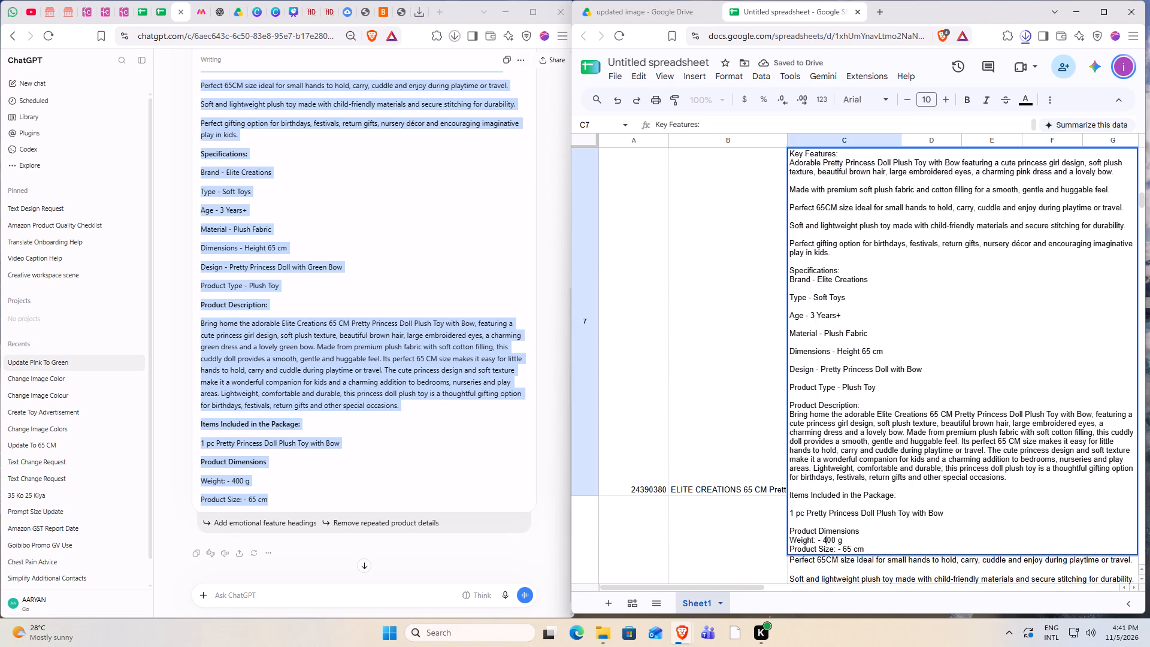
pyautogui.press('BackSpace')
pyautogui.press('7')
pyautogui.scroll(-3, 827, 542)
pyautogui.click(737, 535)
# Set the weight in cell C8's product dimensions to 700 g.
pyautogui.scroll(-6, 737, 535)
pyautogui.doubleClick(825, 509)
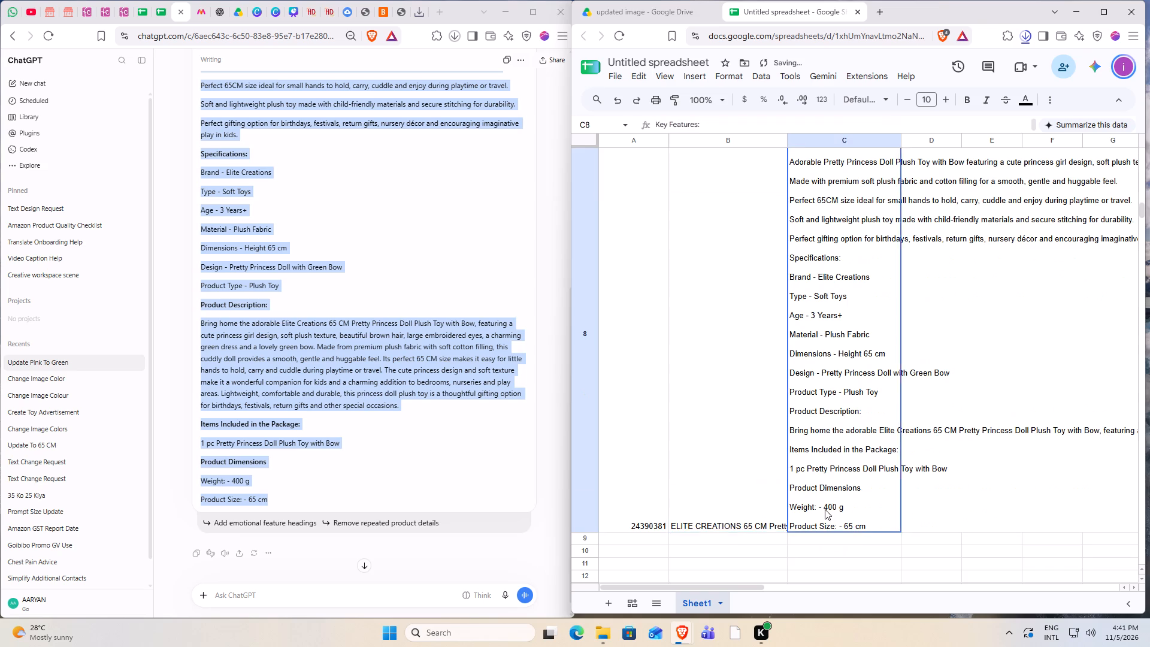
pyautogui.scroll(-5, 824, 554)
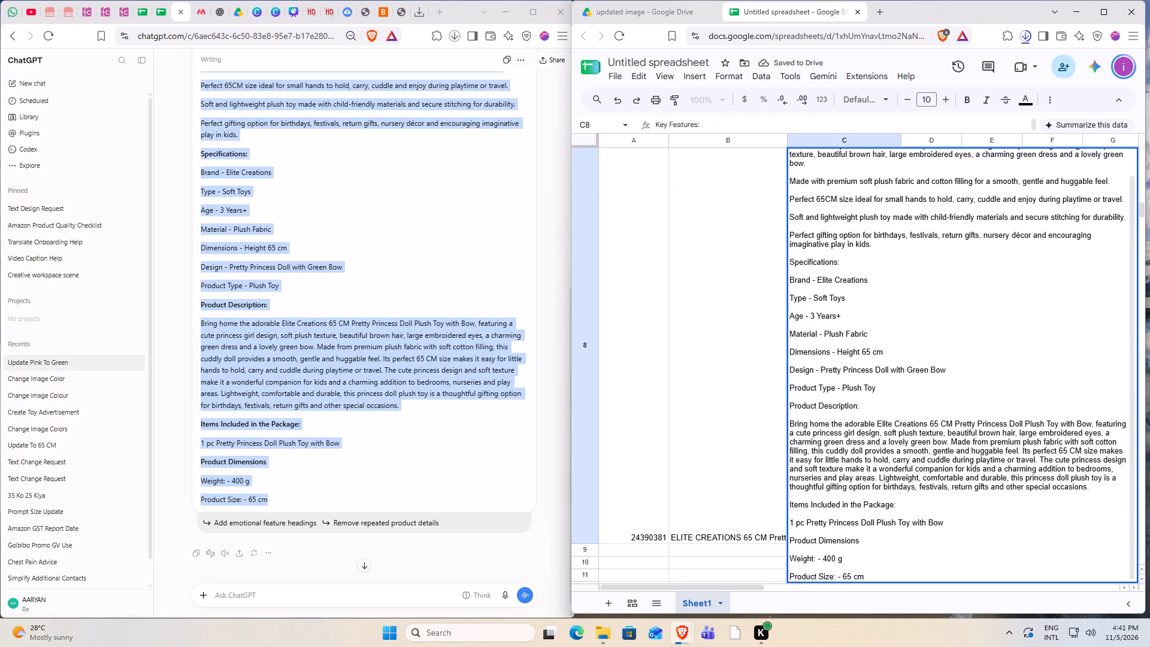
pyautogui.click(826, 565)
pyautogui.click(829, 561)
pyautogui.press('BackSpace')
pyautogui.press('7')
pyautogui.click(704, 461)
# Download the spreadsheet as a Microsoft Excel (.xlsx) file.
pyautogui.scroll(13, 762, 434)
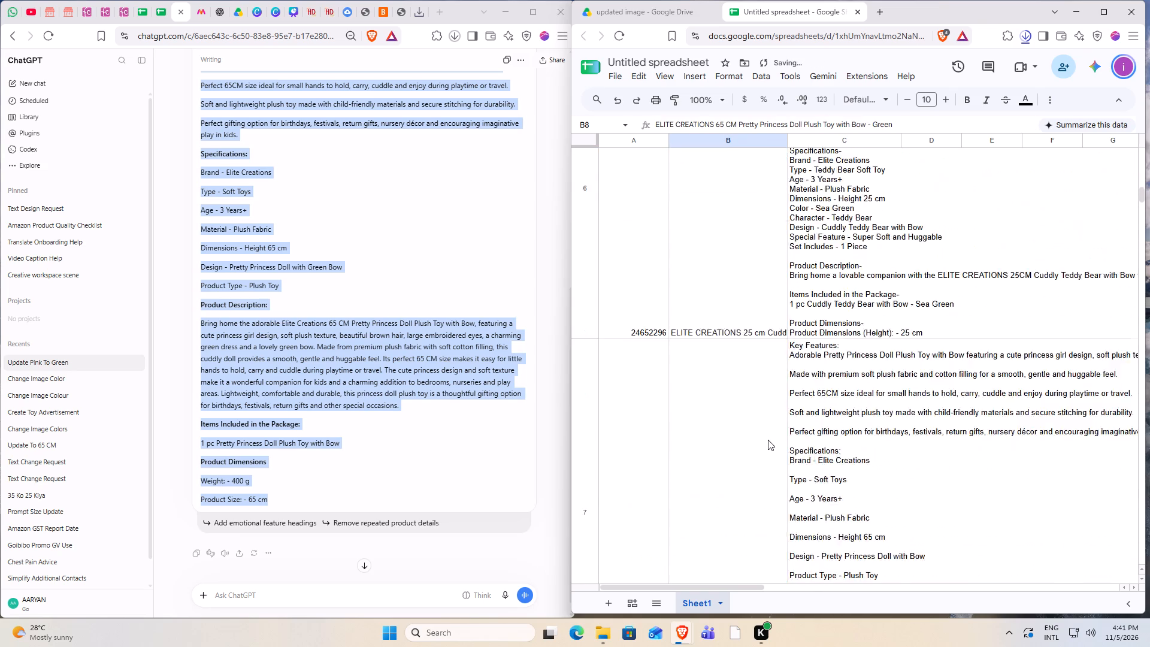
pyautogui.scroll(20, 768, 440)
pyautogui.scroll(14, 768, 440)
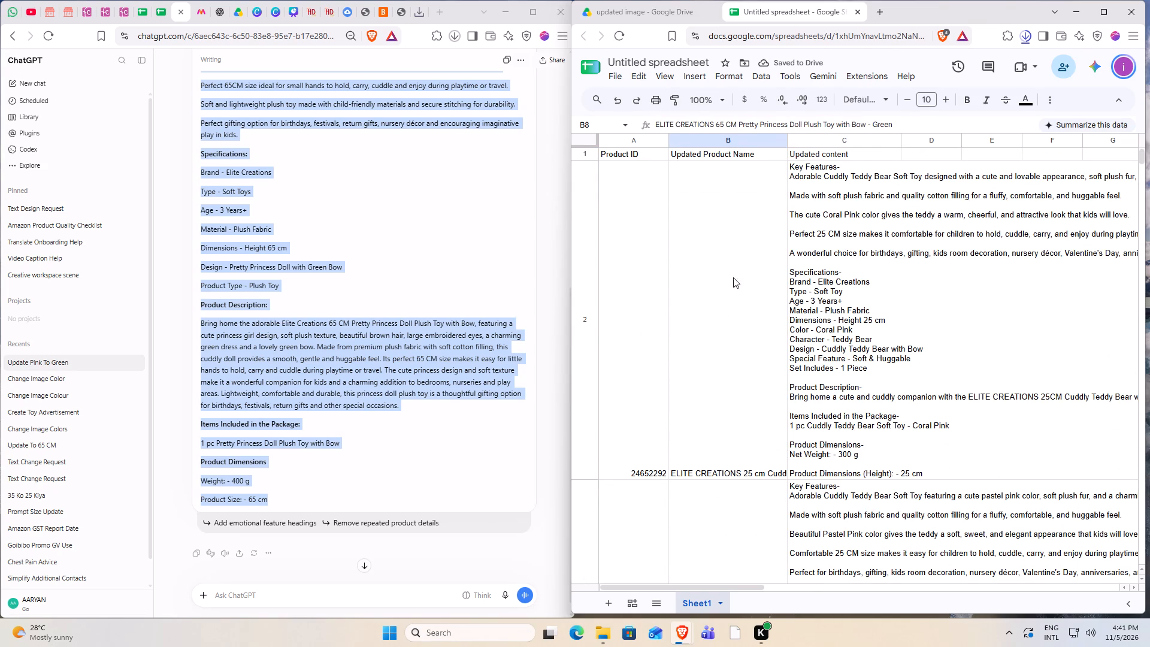
pyautogui.click(927, 156)
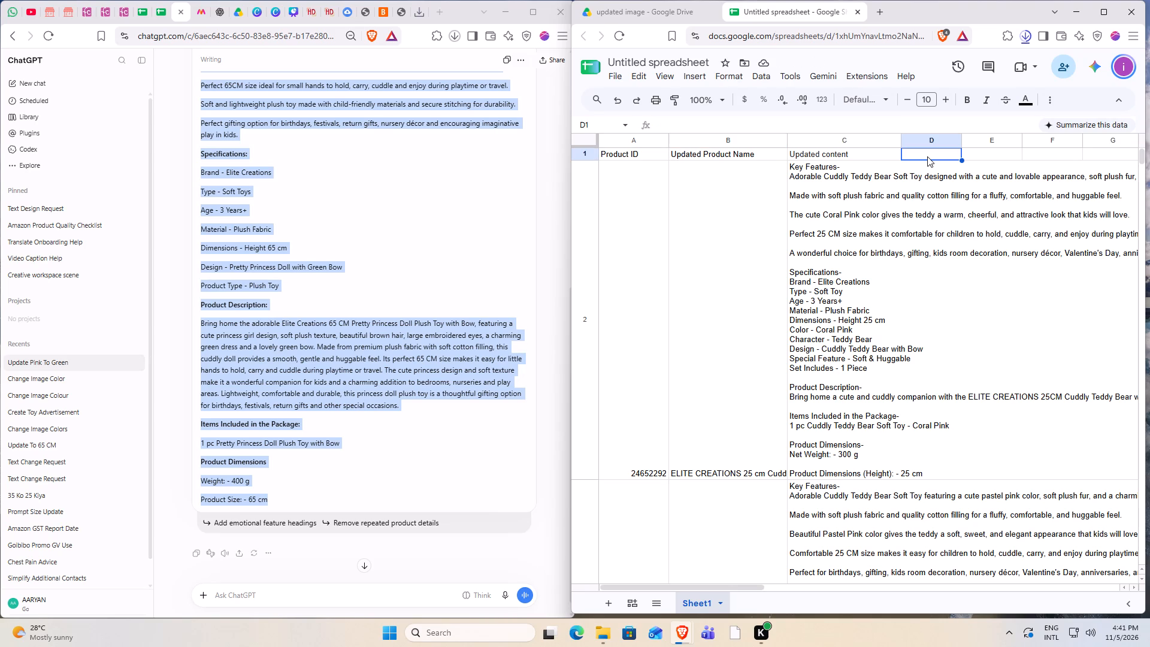
pyautogui.click(614, 87)
pyautogui.click(617, 81)
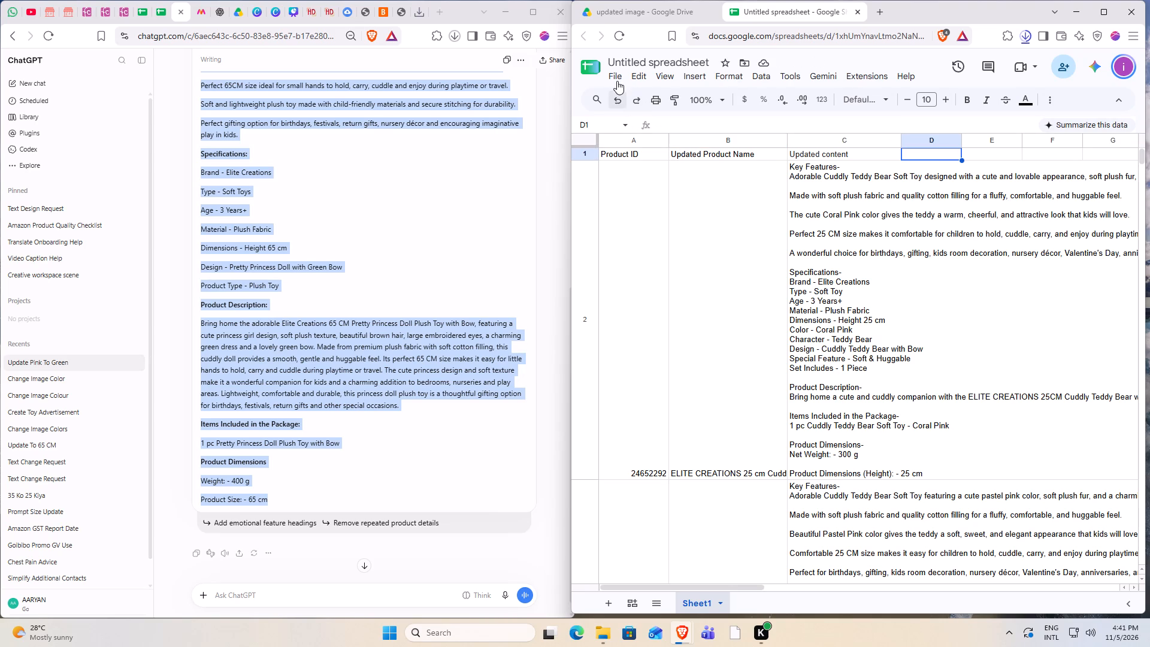
pyautogui.click(617, 76)
pyautogui.click(609, 76)
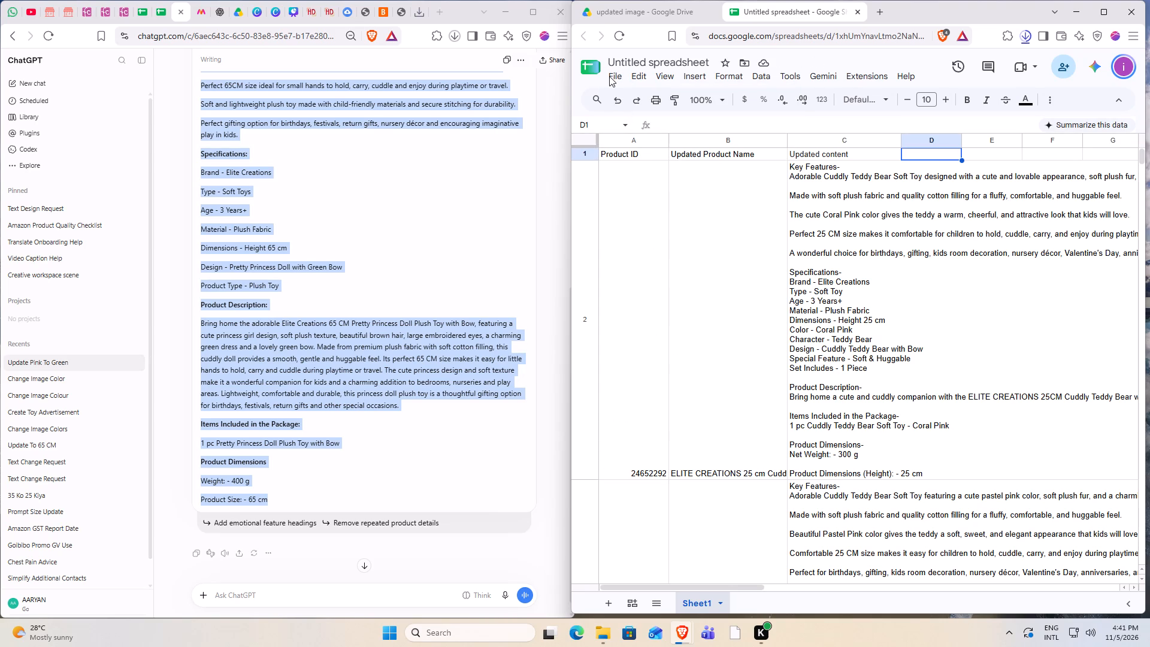
pyautogui.click(616, 76)
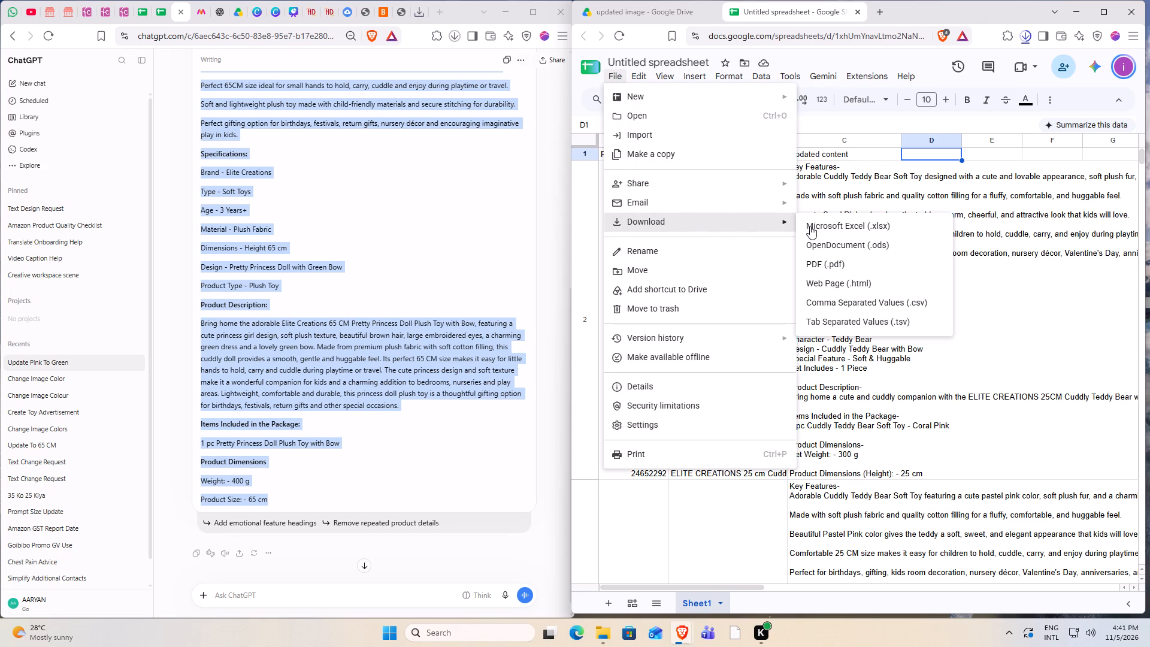
pyautogui.click(818, 226)
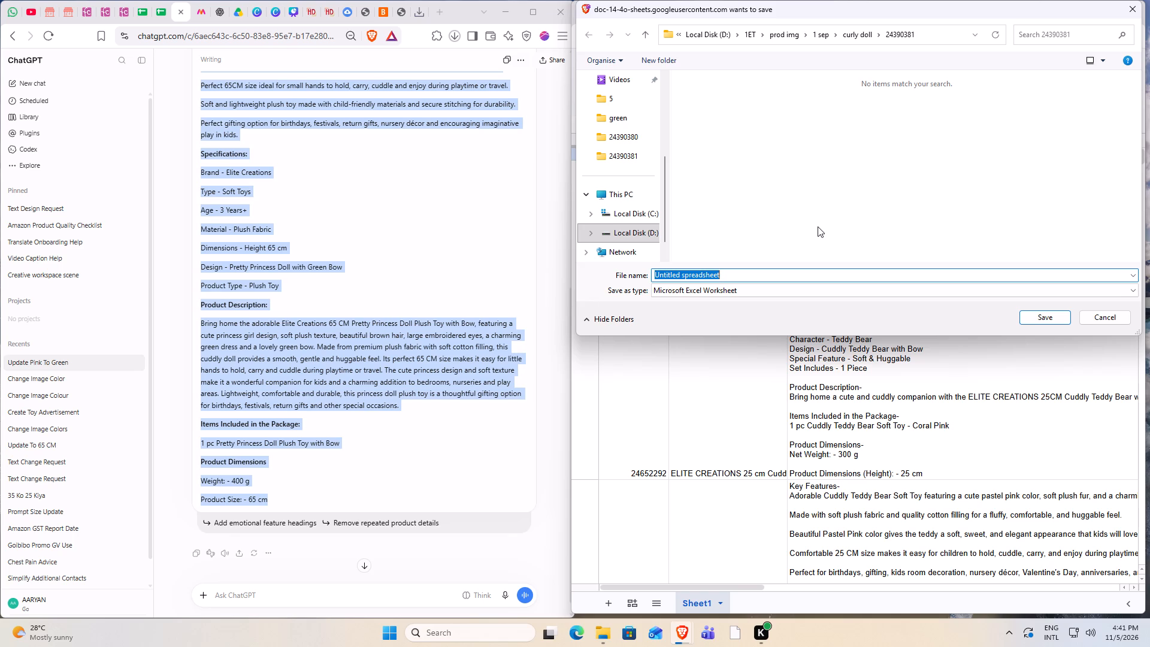
# Name the downloaded Excel file PRODUCT CONTENT CHANGES and save it in the 24390381 folder.
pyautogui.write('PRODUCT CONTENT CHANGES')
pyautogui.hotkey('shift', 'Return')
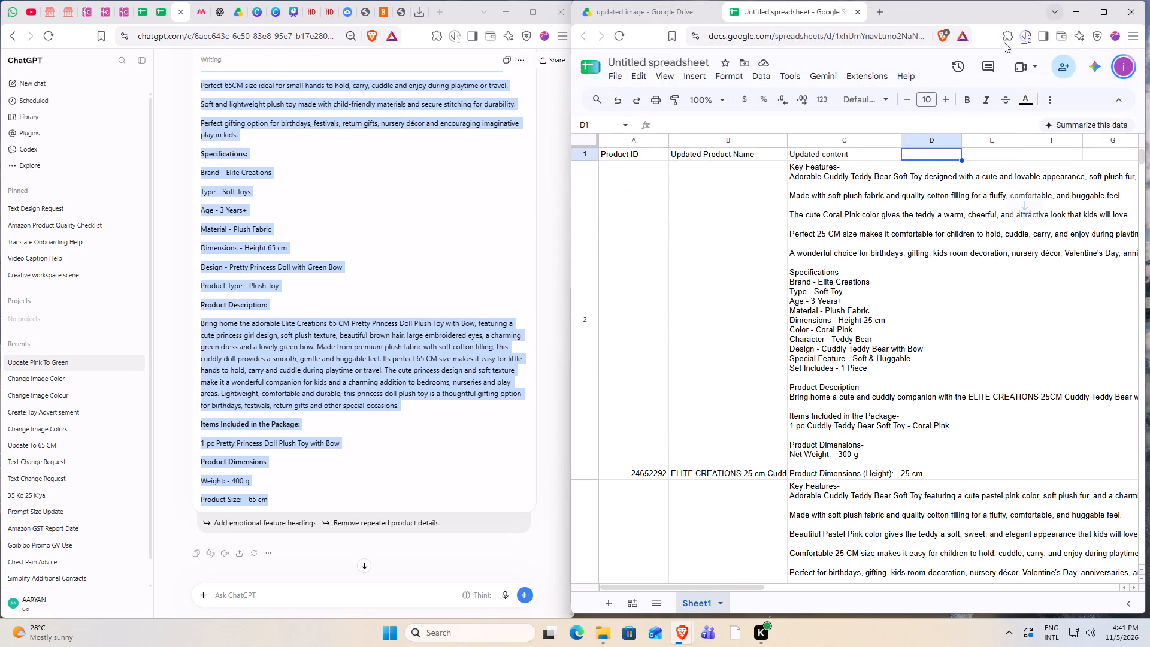
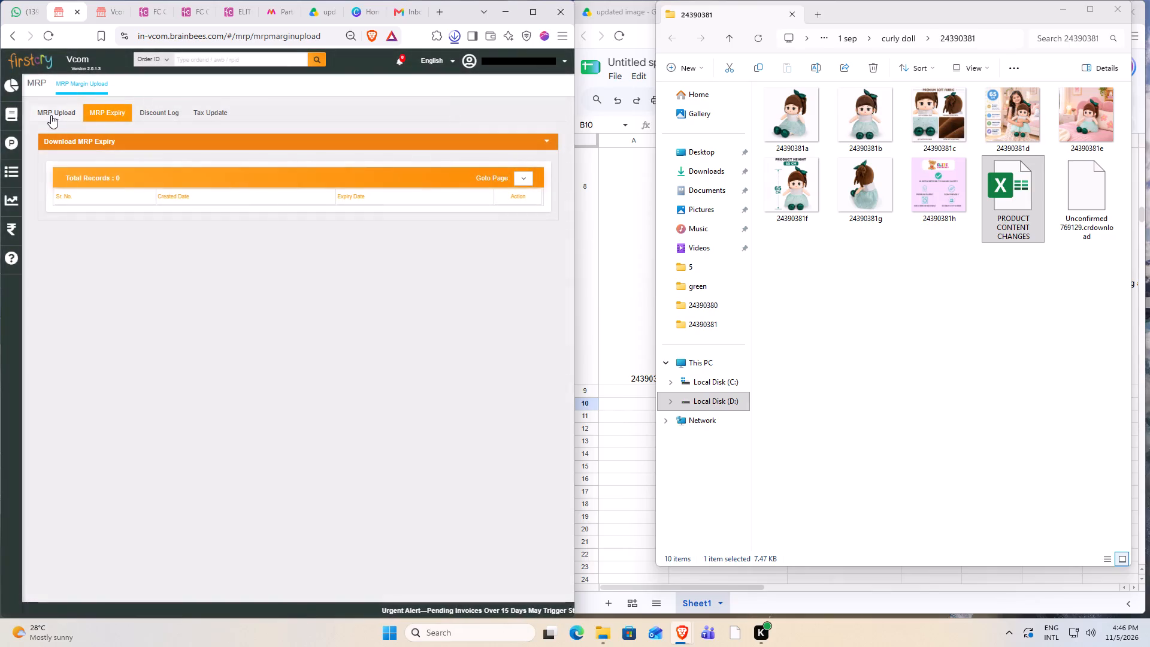
# Check the MRP Upload section in the Vcom vendor portal and dismiss its notice.
pyautogui.click(53, 114)
pyautogui.click(337, 352)
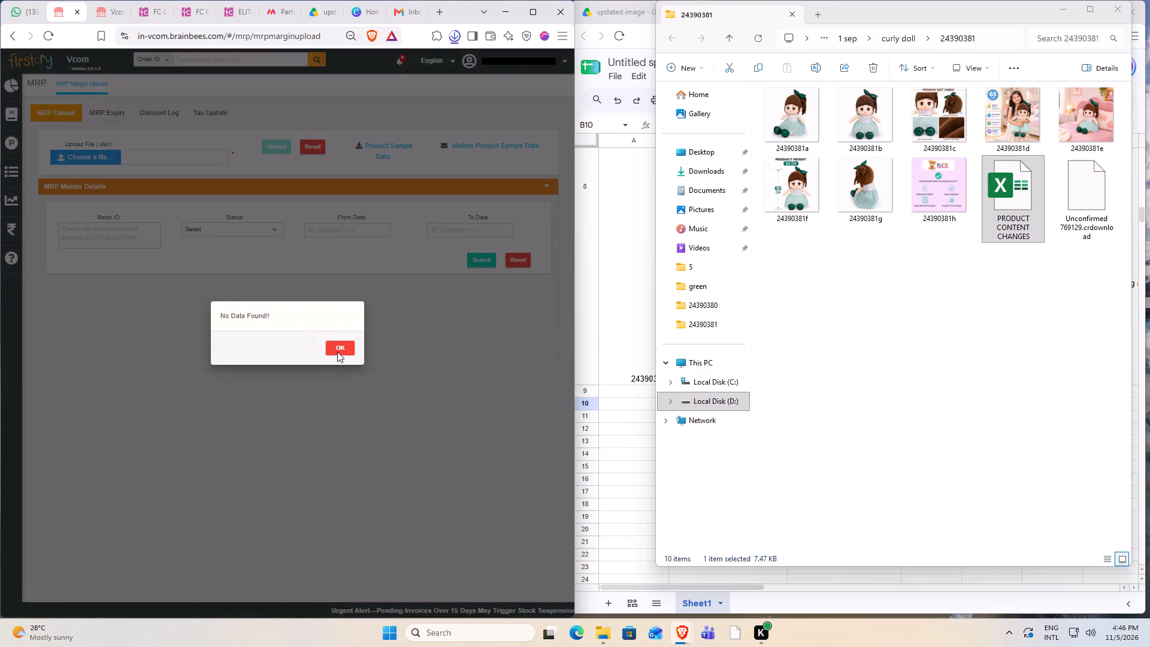
pyautogui.click(337, 352)
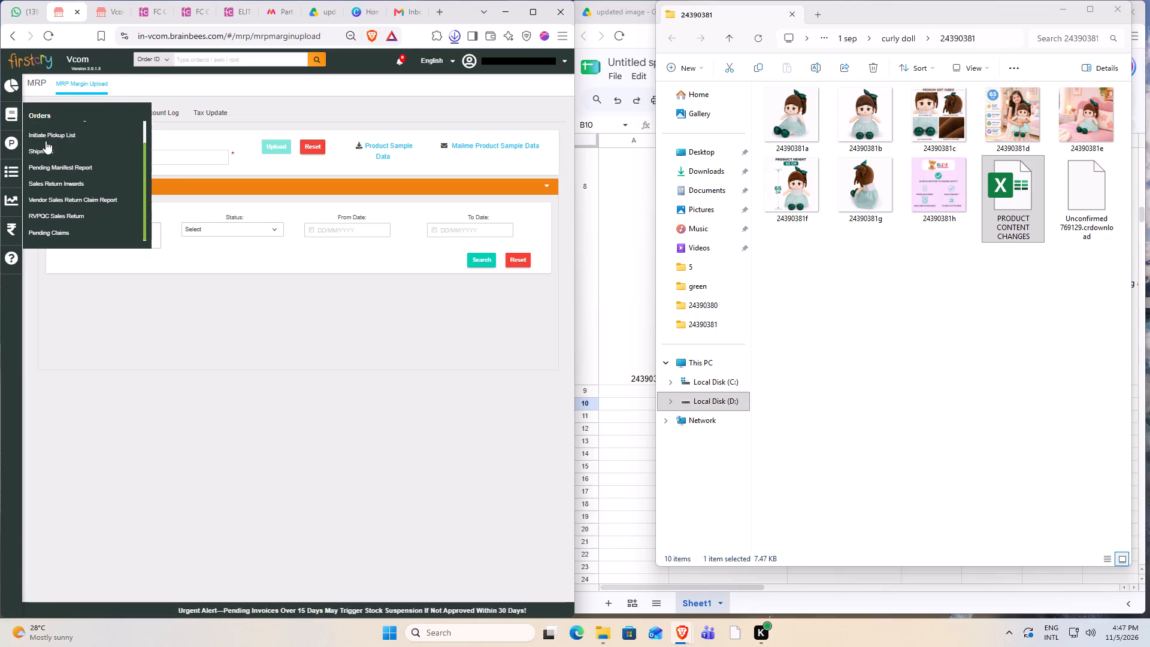
# Open the Live Product List in the Vcom vendor portal.
pyautogui.scroll(4, 46, 141)
pyautogui.click(46, 131)
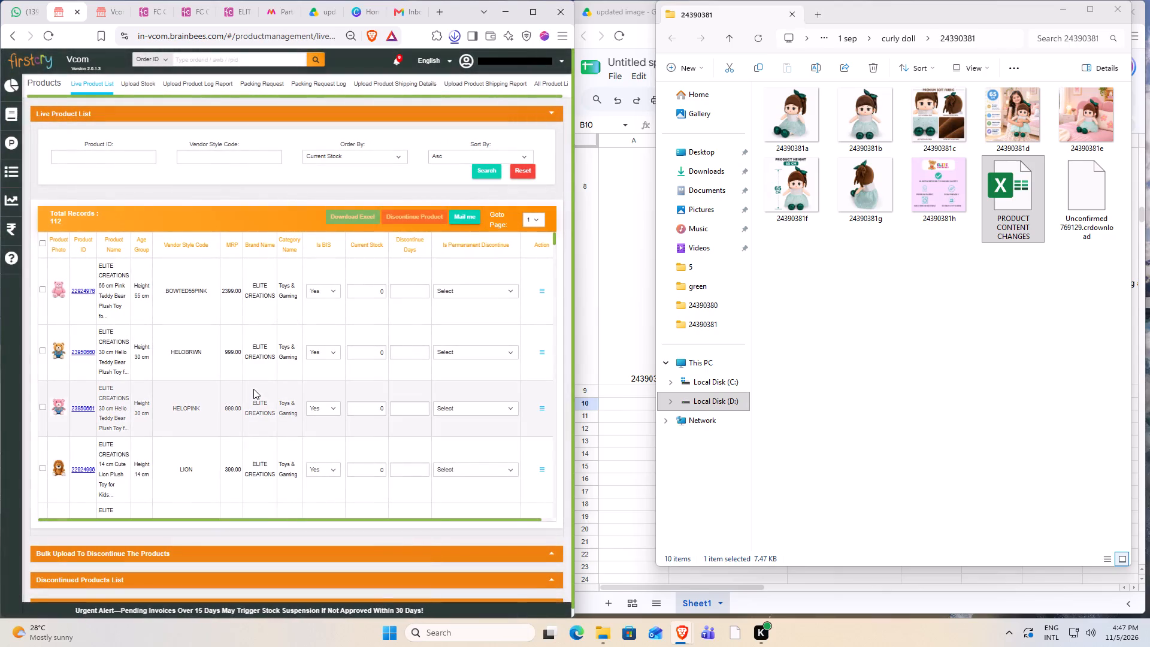
# Look through the live product list down to its last entry, checking the product photos, IDs and vendor style codes.
pyautogui.scroll(-18, 255, 379)
pyautogui.scroll(-20, 266, 370)
pyautogui.scroll(-3, 266, 370)
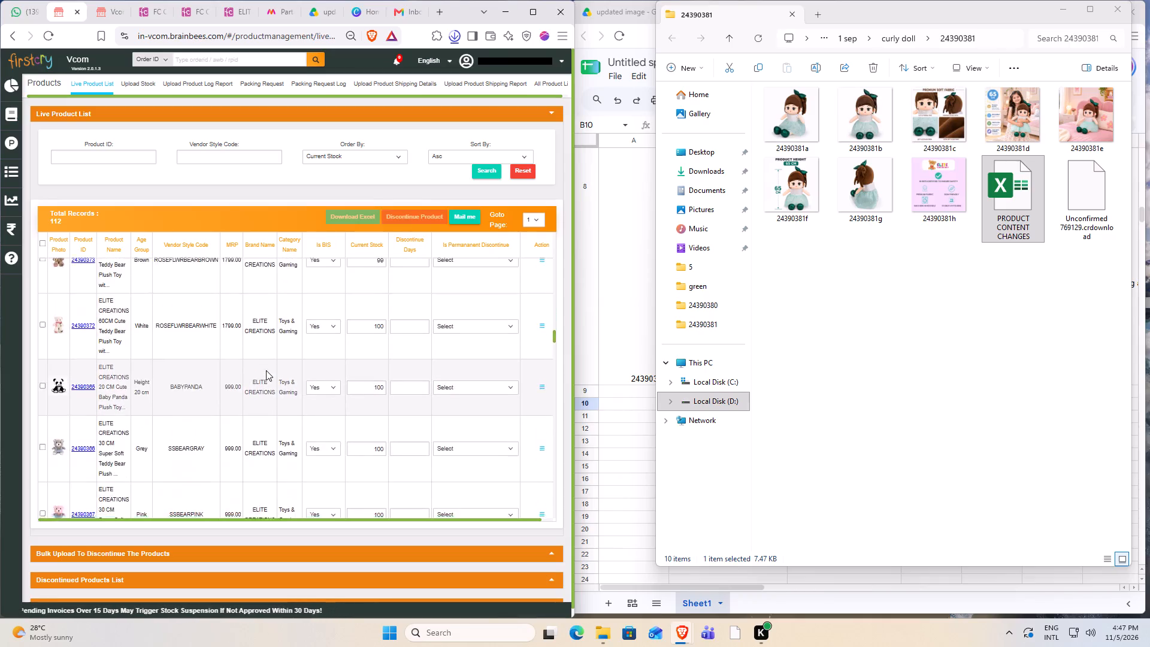
pyautogui.scroll(-20, 266, 370)
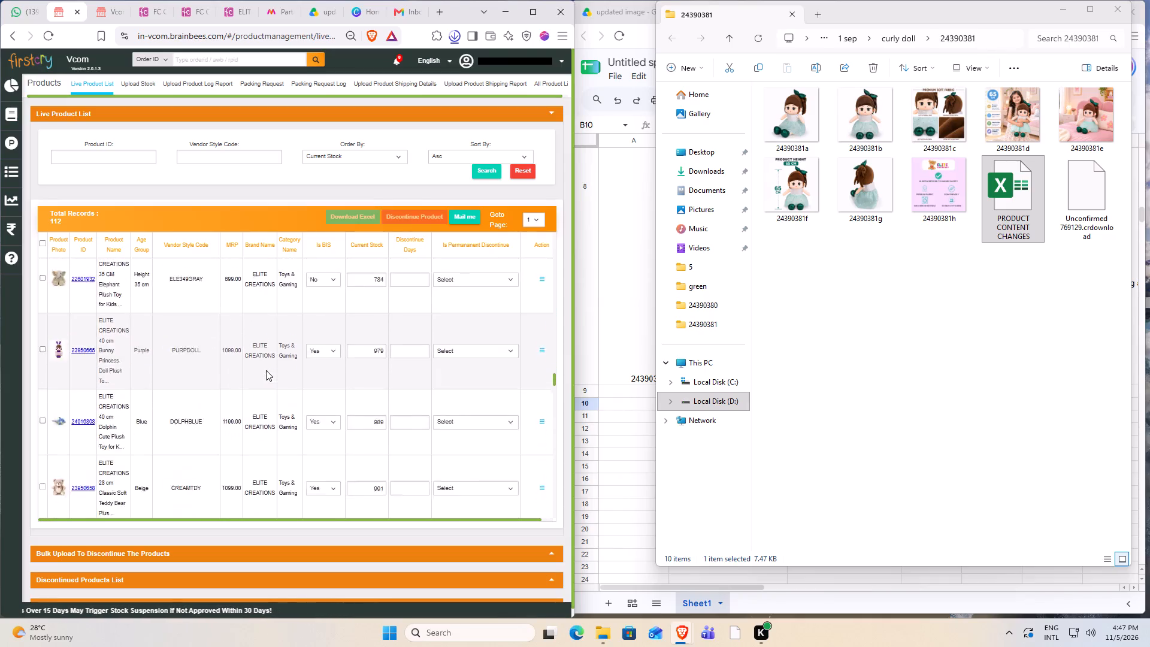
pyautogui.scroll(-20, 266, 370)
pyautogui.scroll(-20, 266, 370)
pyautogui.scroll(-2, 266, 370)
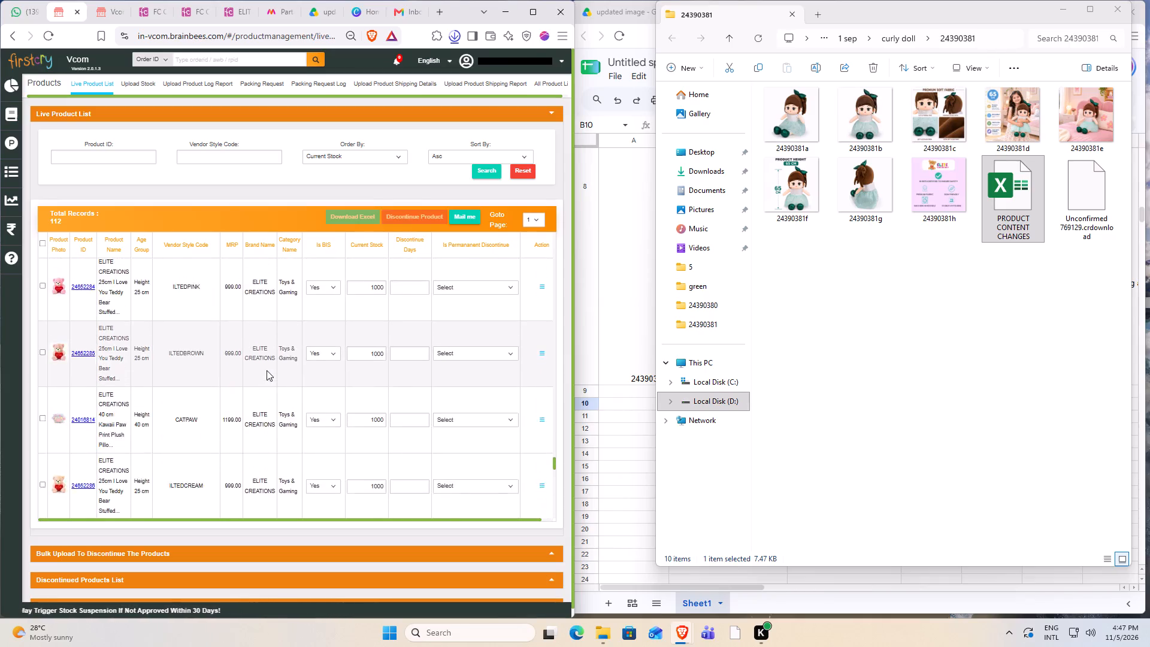
pyautogui.scroll(-20, 267, 370)
pyautogui.scroll(-1, 267, 370)
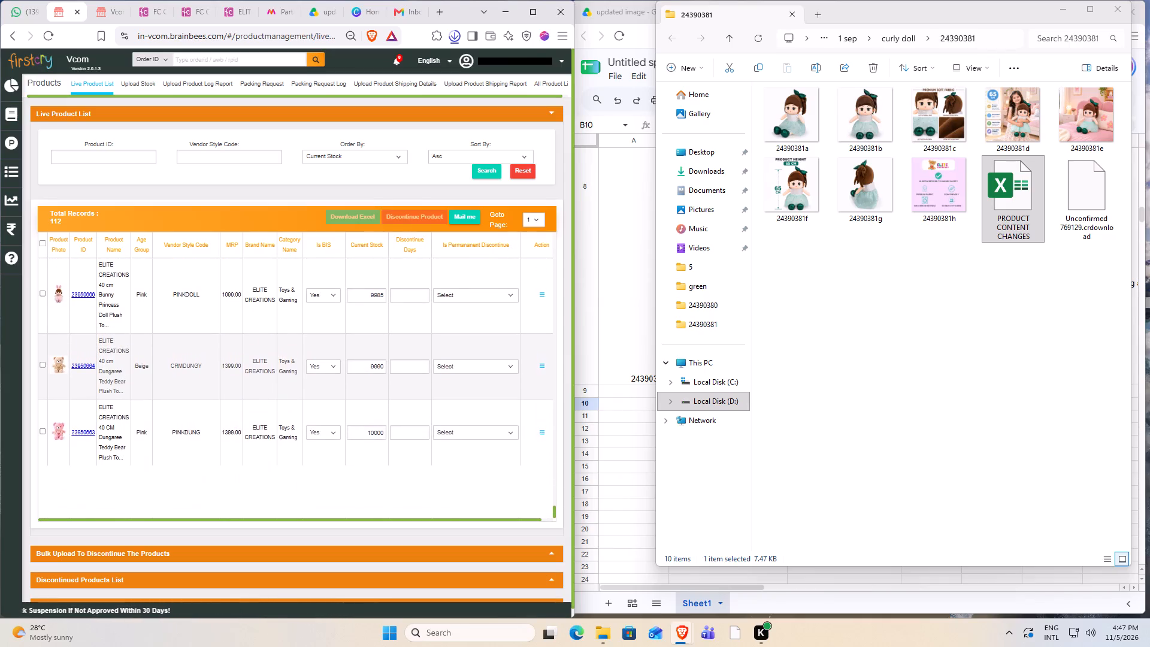
pyautogui.click(317, 489)
pyautogui.scroll(3, 317, 489)
pyautogui.scroll(-6, 332, 460)
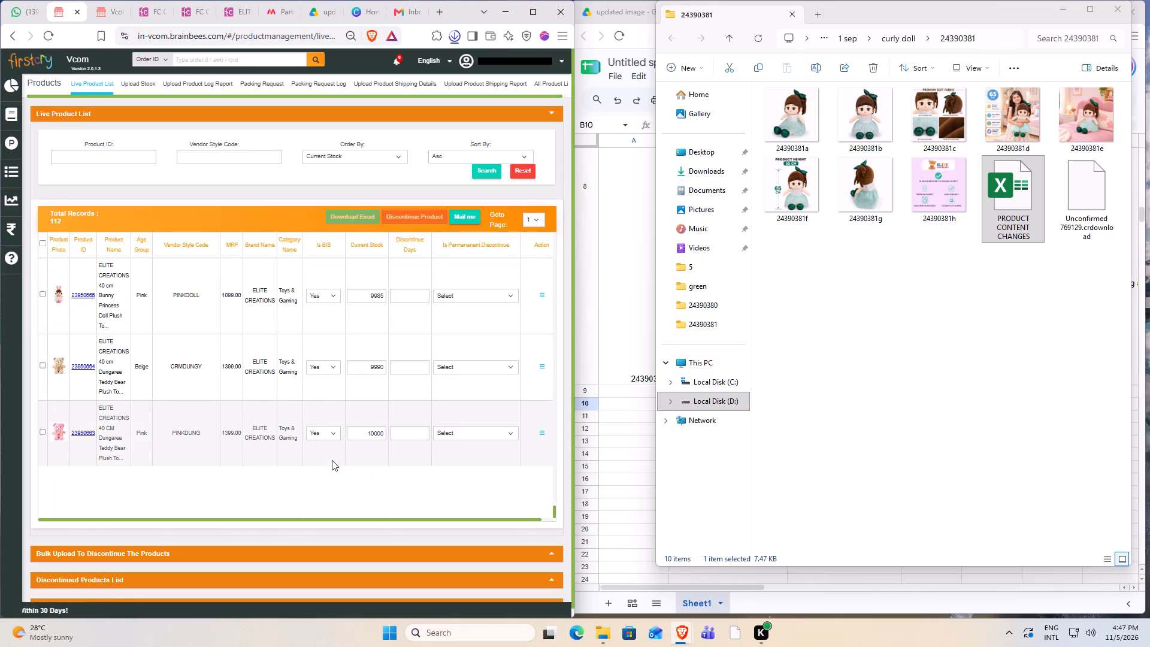
# Go back up through the live product list, examining the photos, IDs and names to find a product to inspect.
pyautogui.scroll(2, 179, 444)
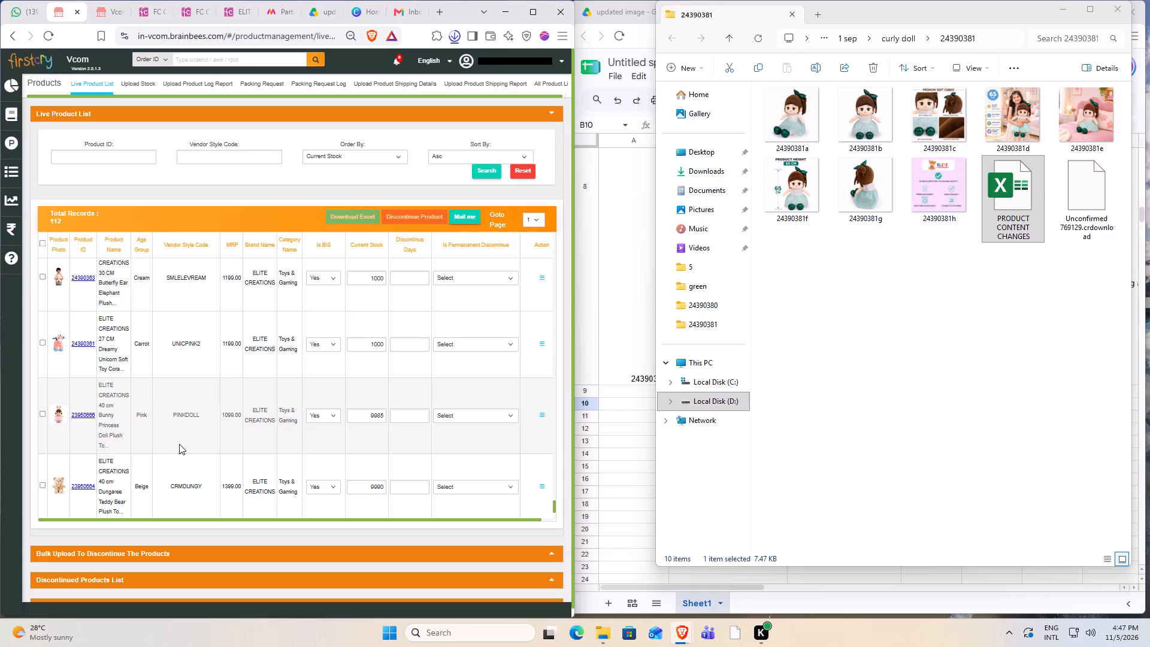
pyautogui.scroll(2, 179, 444)
pyautogui.scroll(-4, 179, 444)
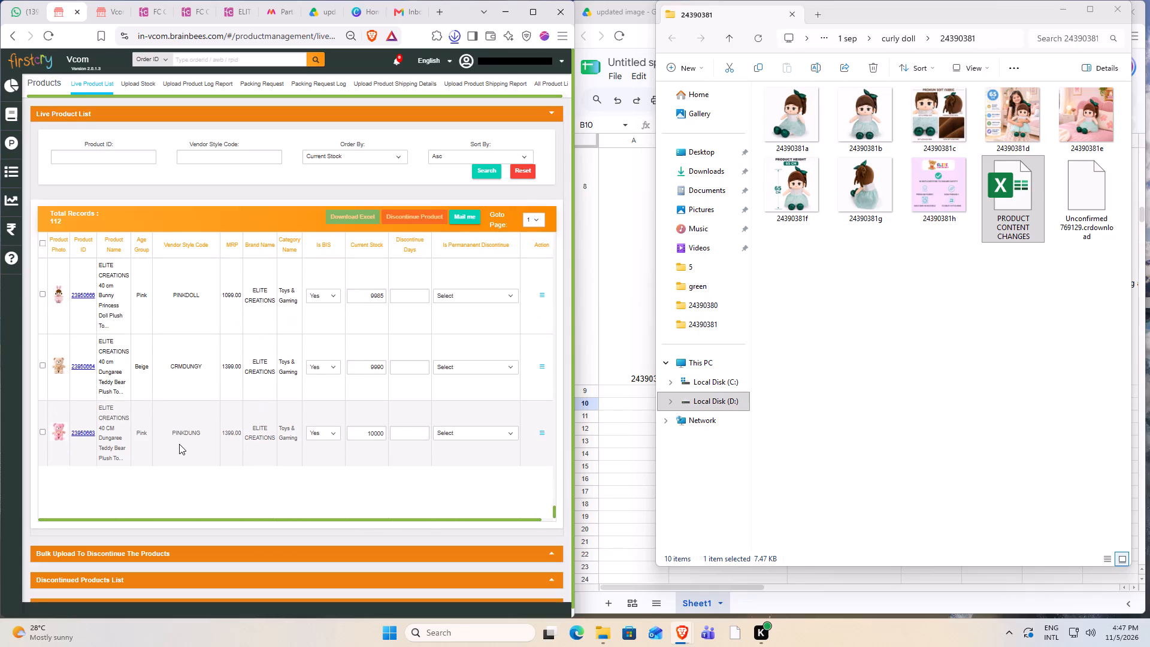
pyautogui.scroll(6, 179, 444)
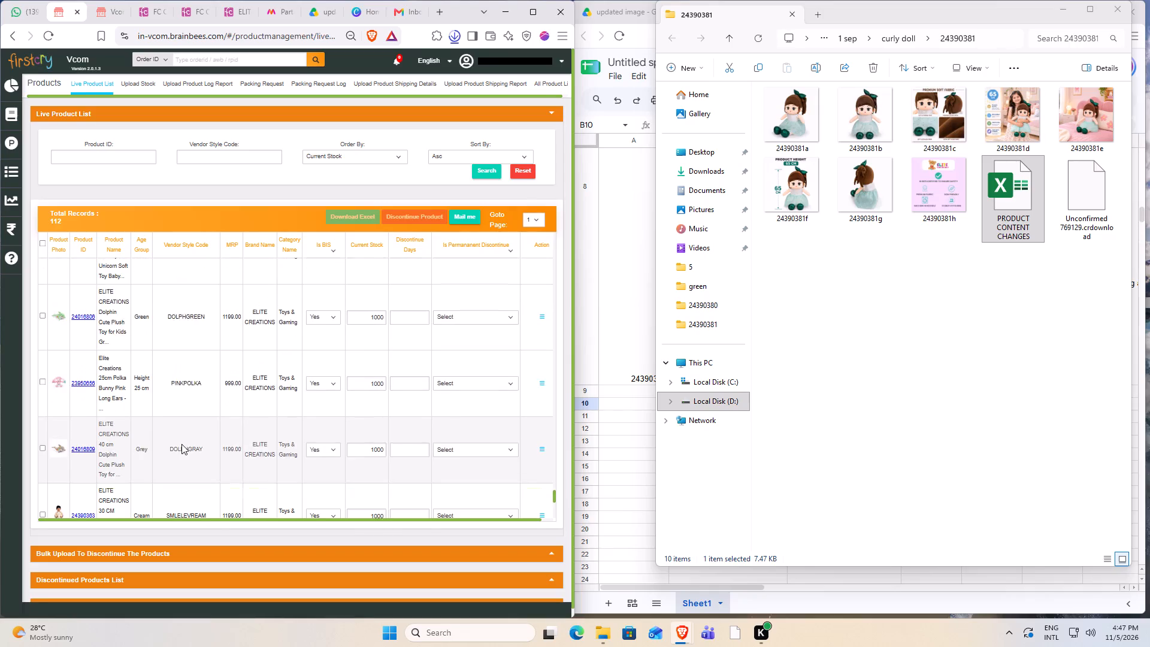
pyautogui.scroll(15, 181, 444)
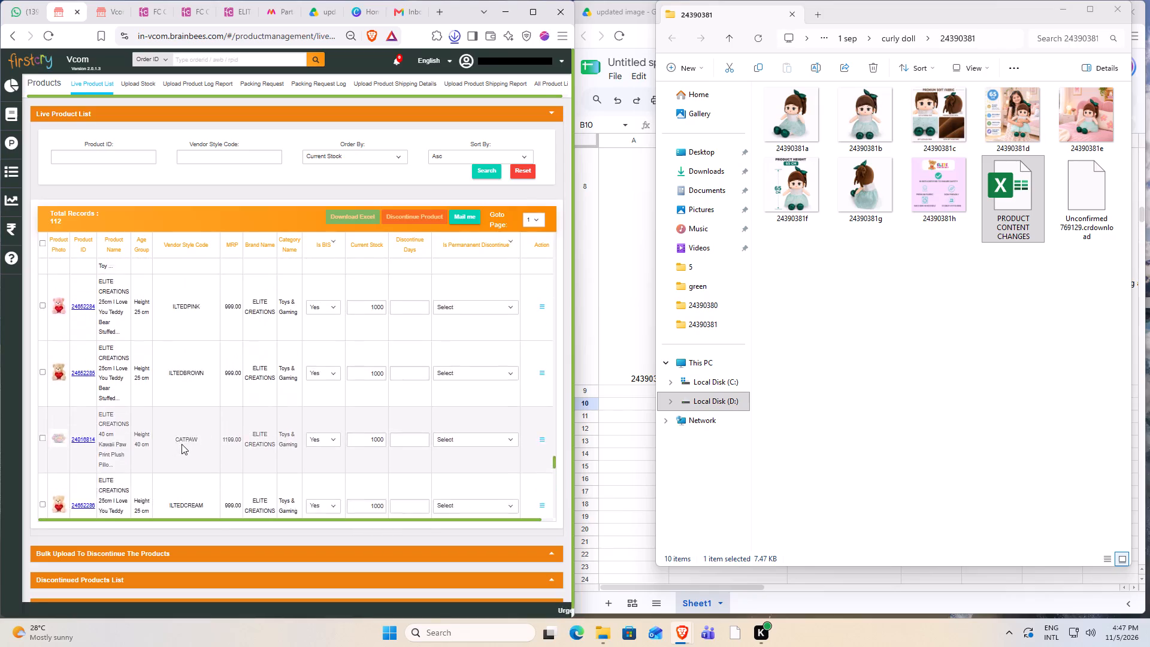
pyautogui.scroll(4, 181, 444)
pyautogui.scroll(-1, 181, 444)
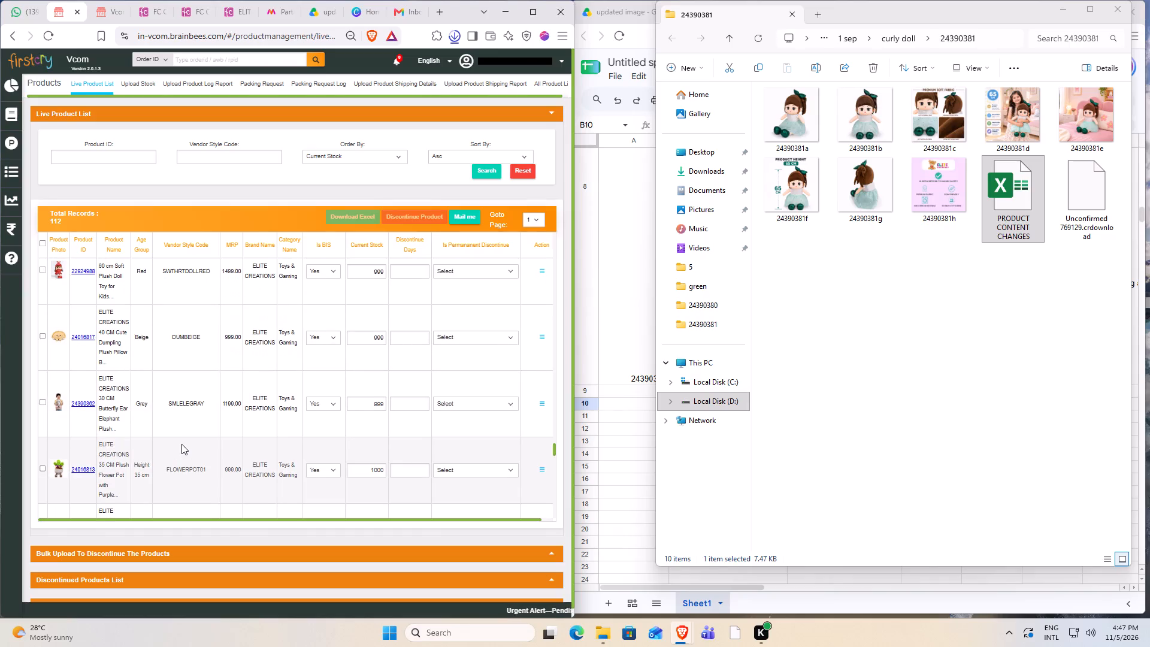
pyautogui.scroll(2, 181, 444)
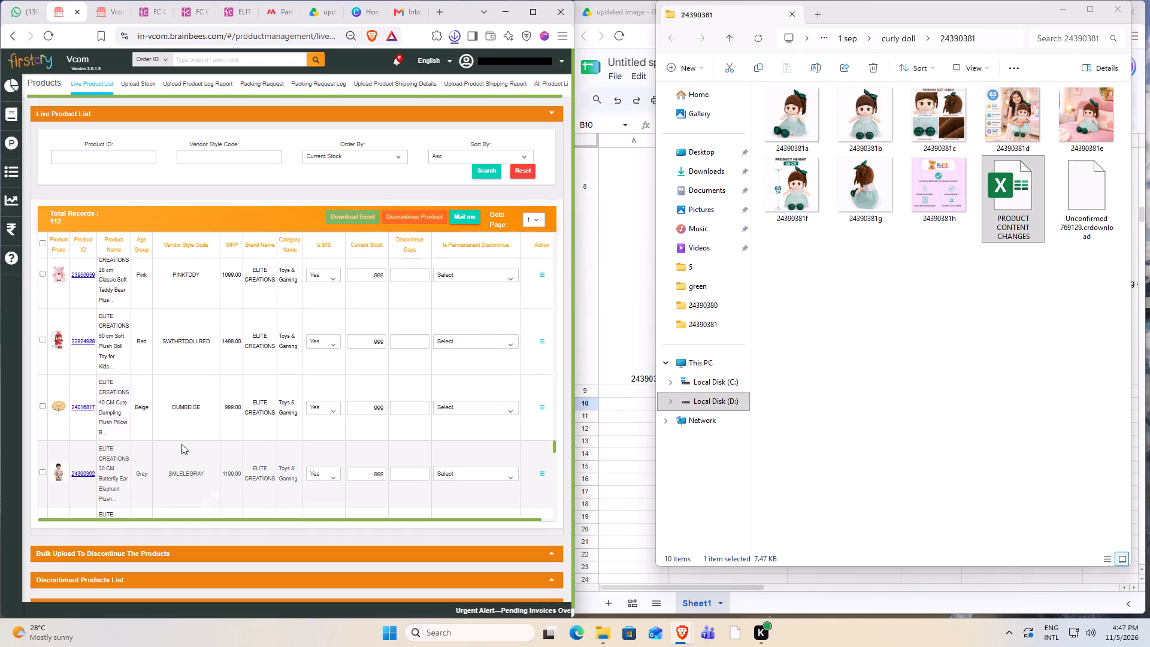
pyautogui.scroll(3, 181, 444)
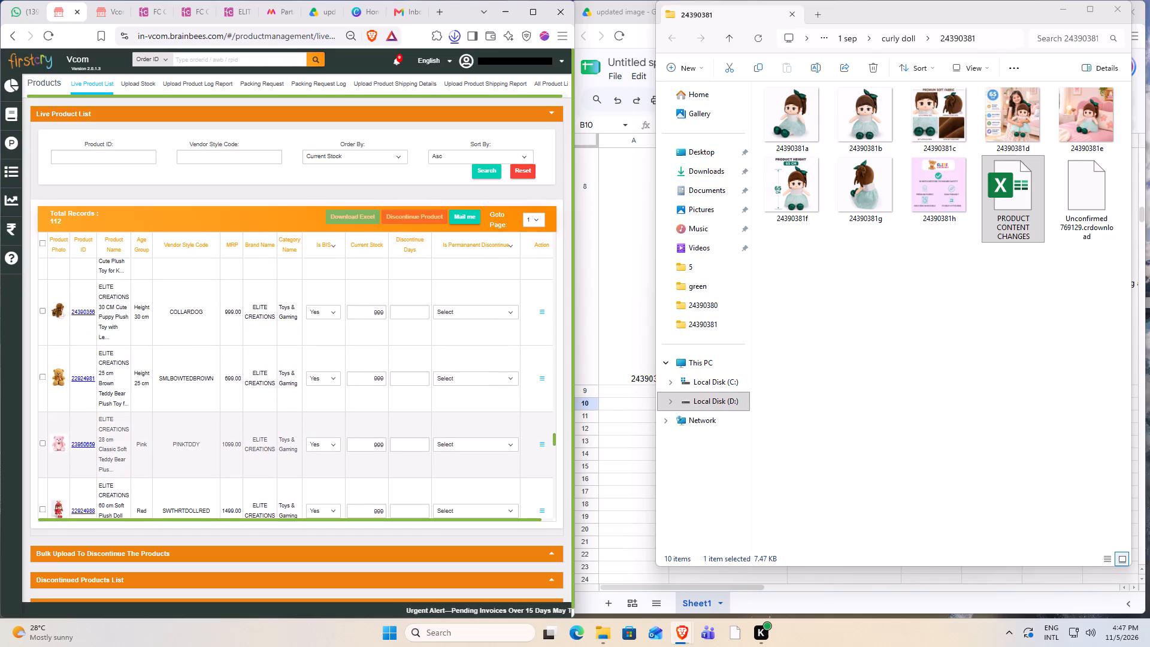
pyautogui.scroll(2, 181, 444)
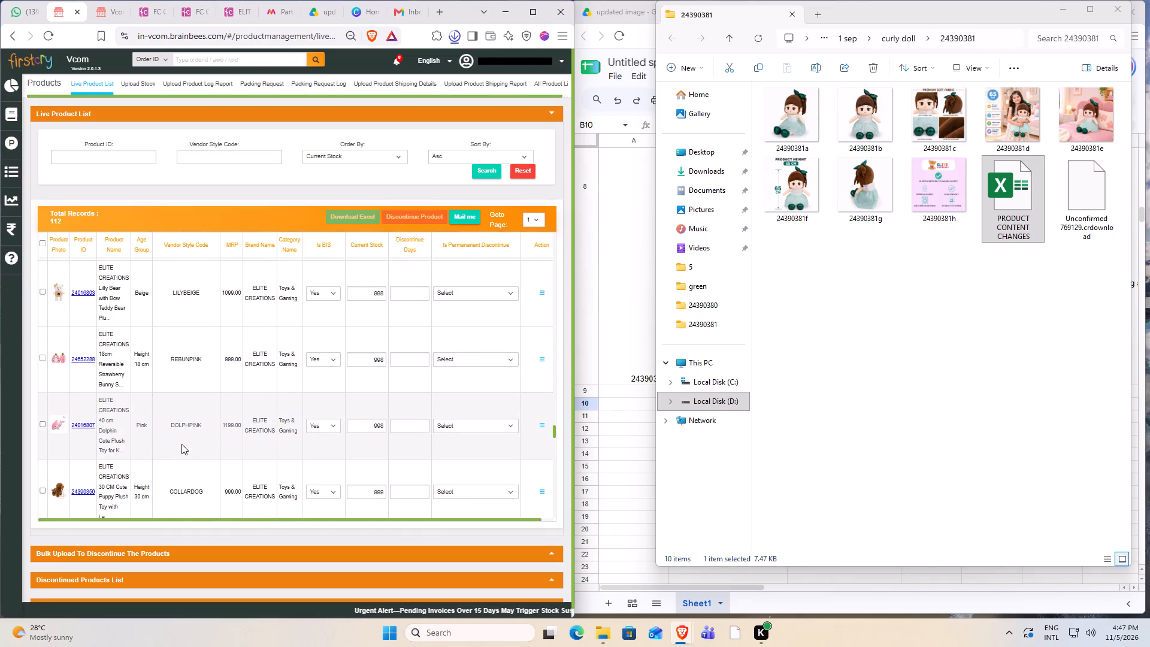
pyautogui.scroll(3, 181, 444)
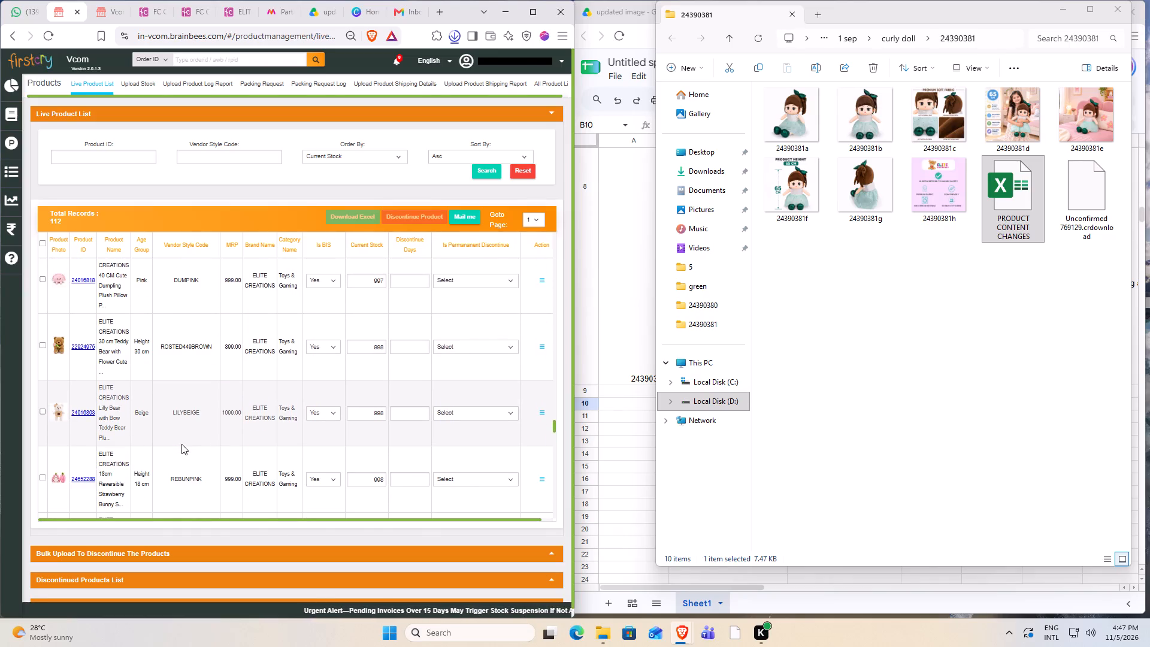
pyautogui.scroll(4, 181, 444)
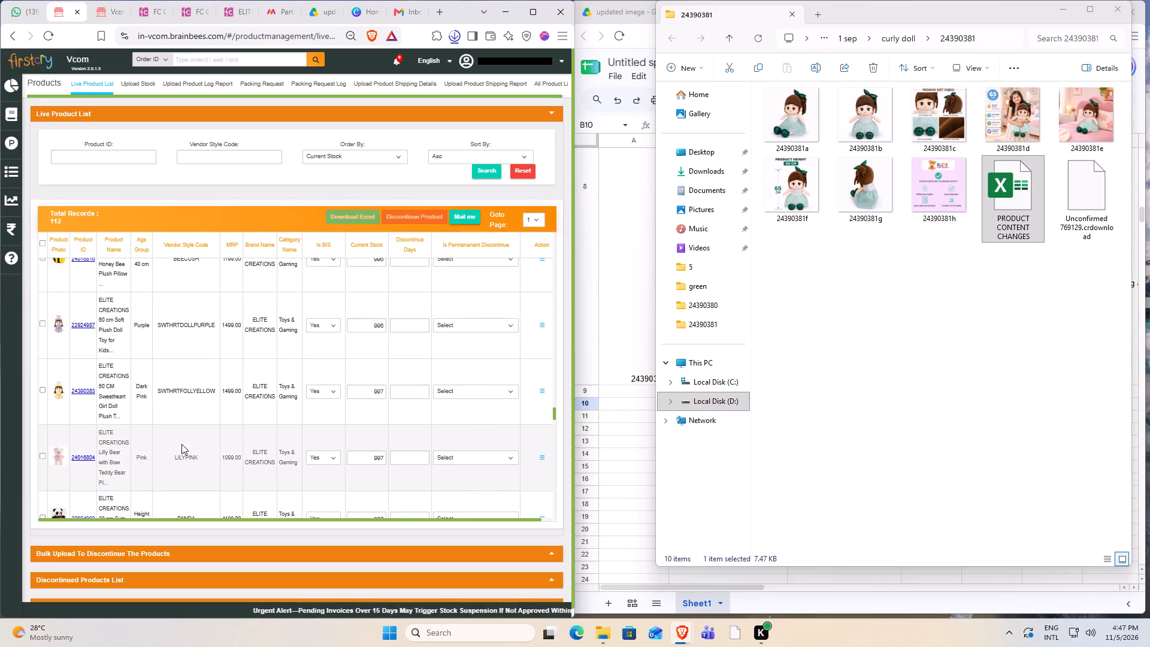
pyautogui.scroll(3, 181, 444)
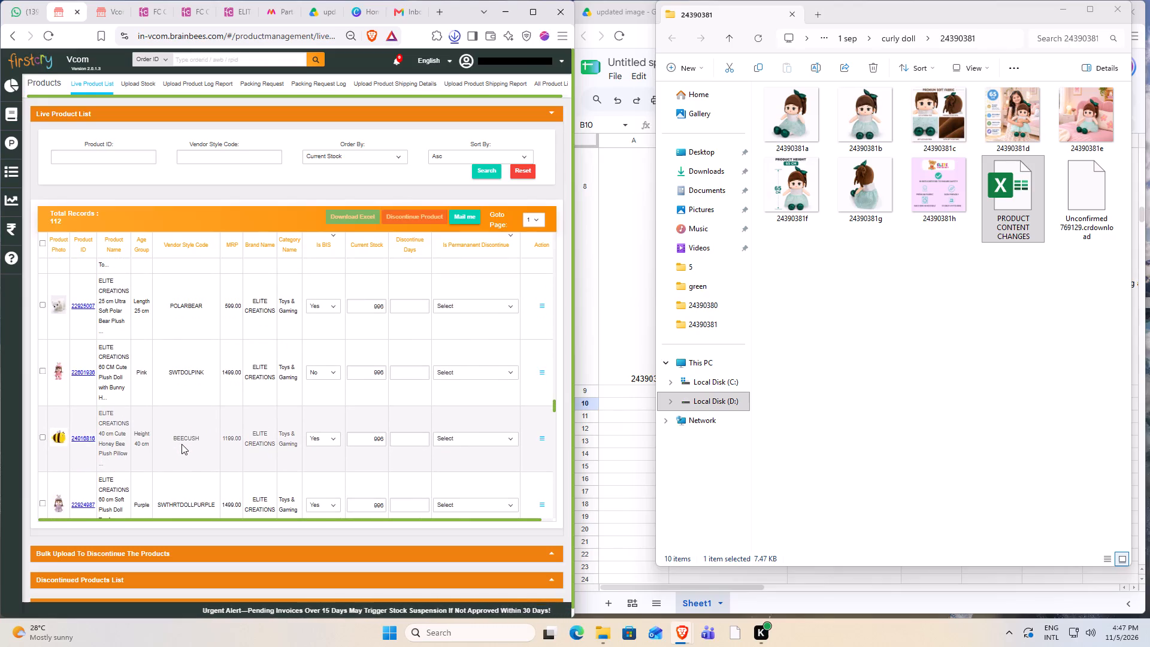
pyautogui.scroll(2, 181, 444)
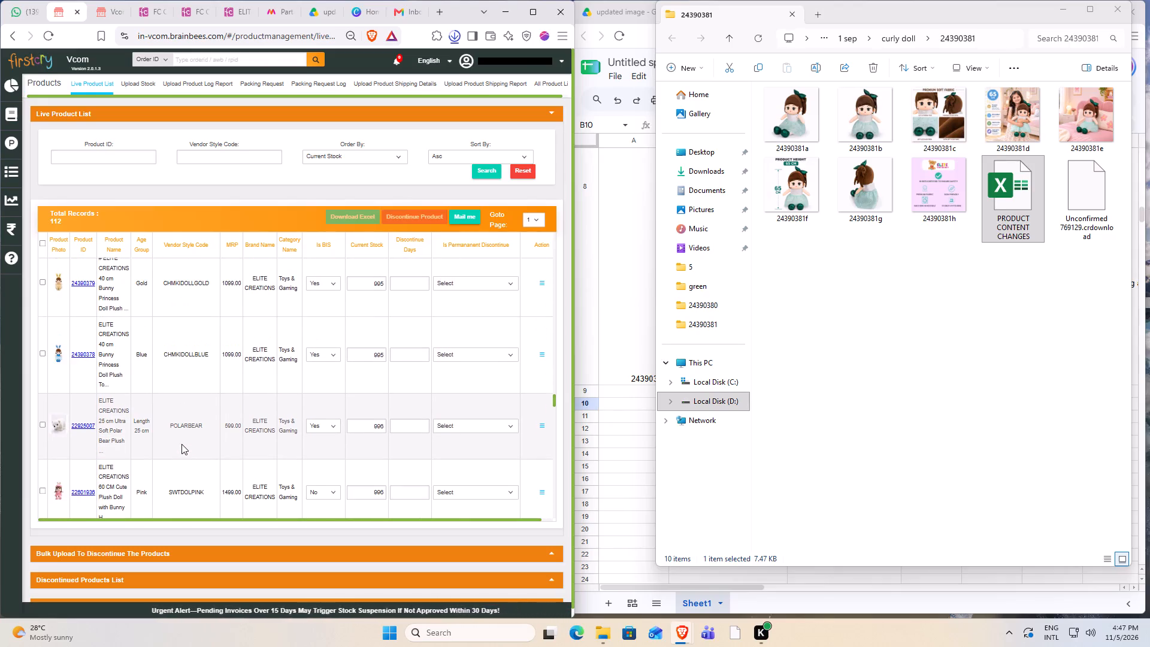
pyautogui.scroll(3, 181, 444)
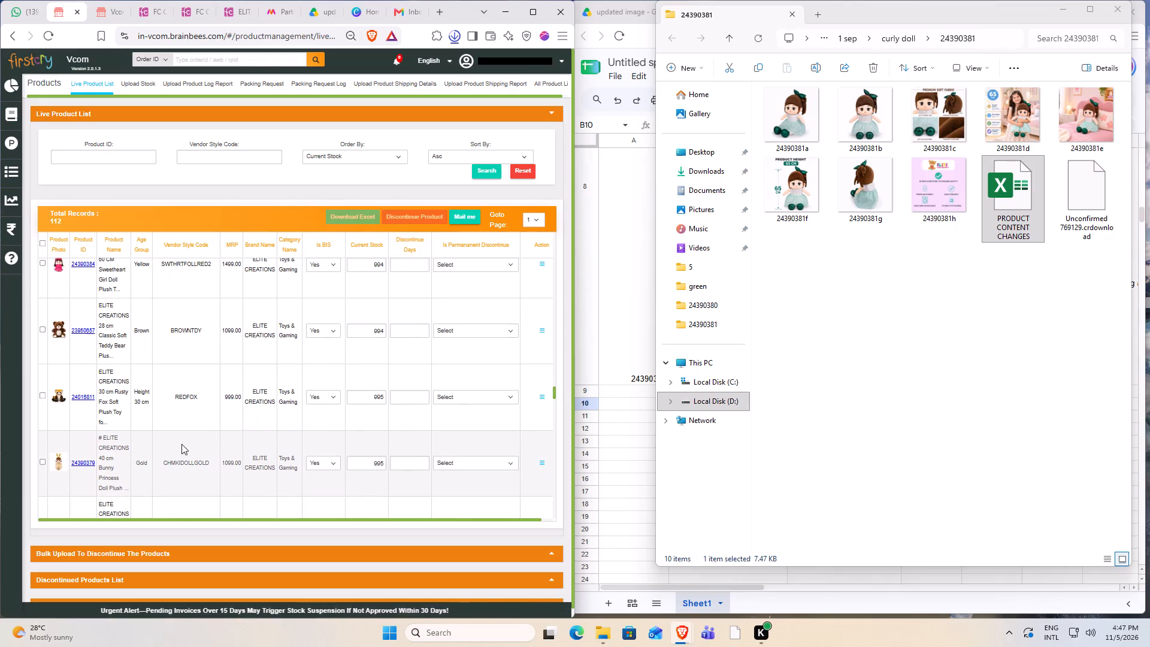
pyautogui.scroll(3, 181, 444)
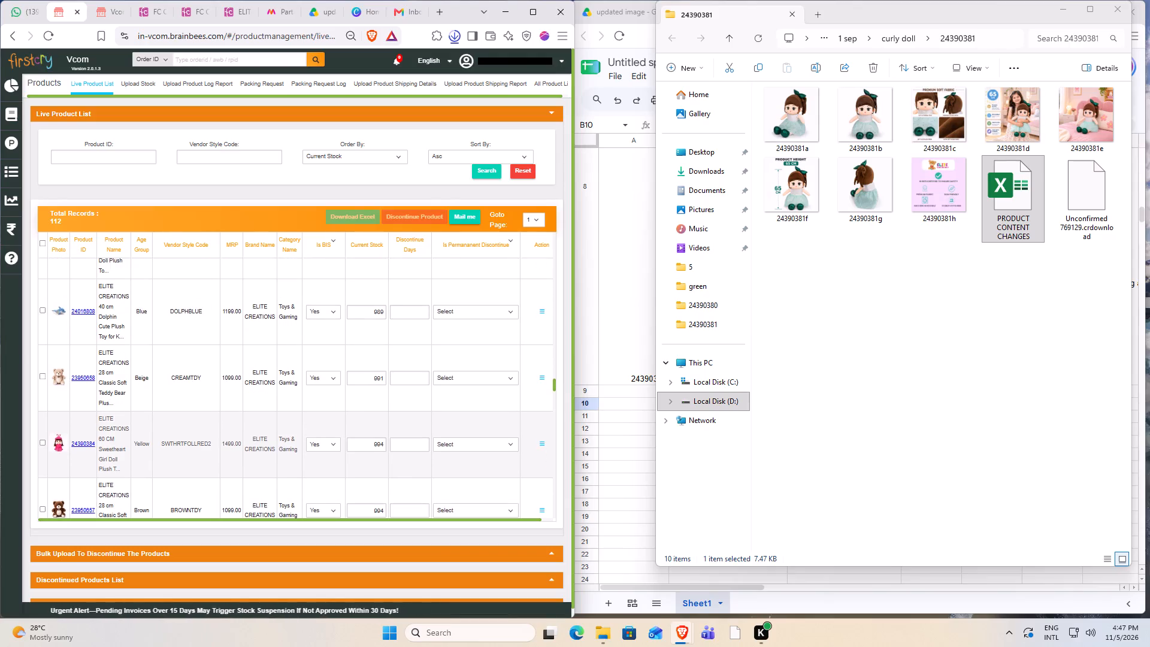
pyautogui.scroll(3, 181, 444)
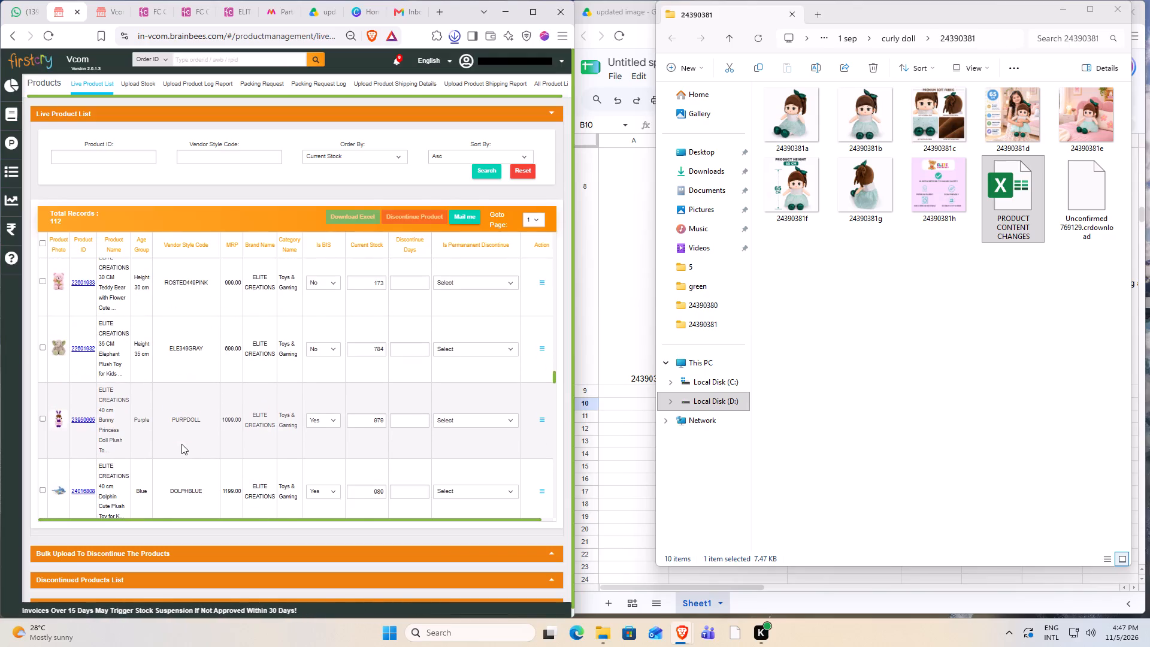
pyautogui.scroll(2, 181, 444)
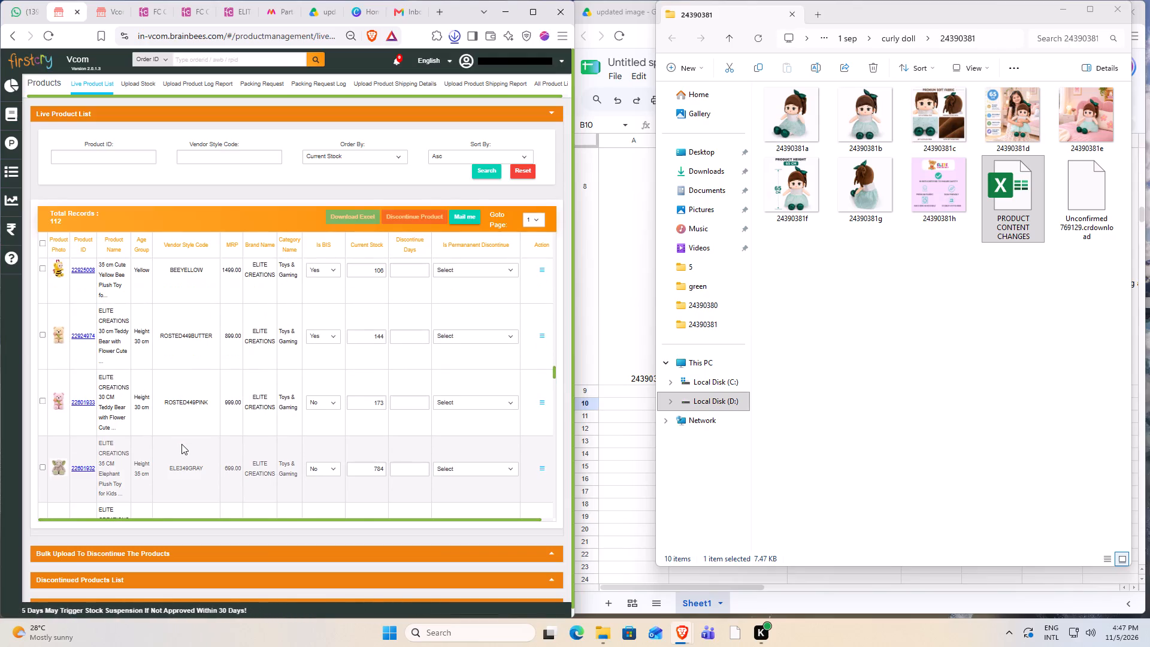
pyautogui.scroll(1, 181, 444)
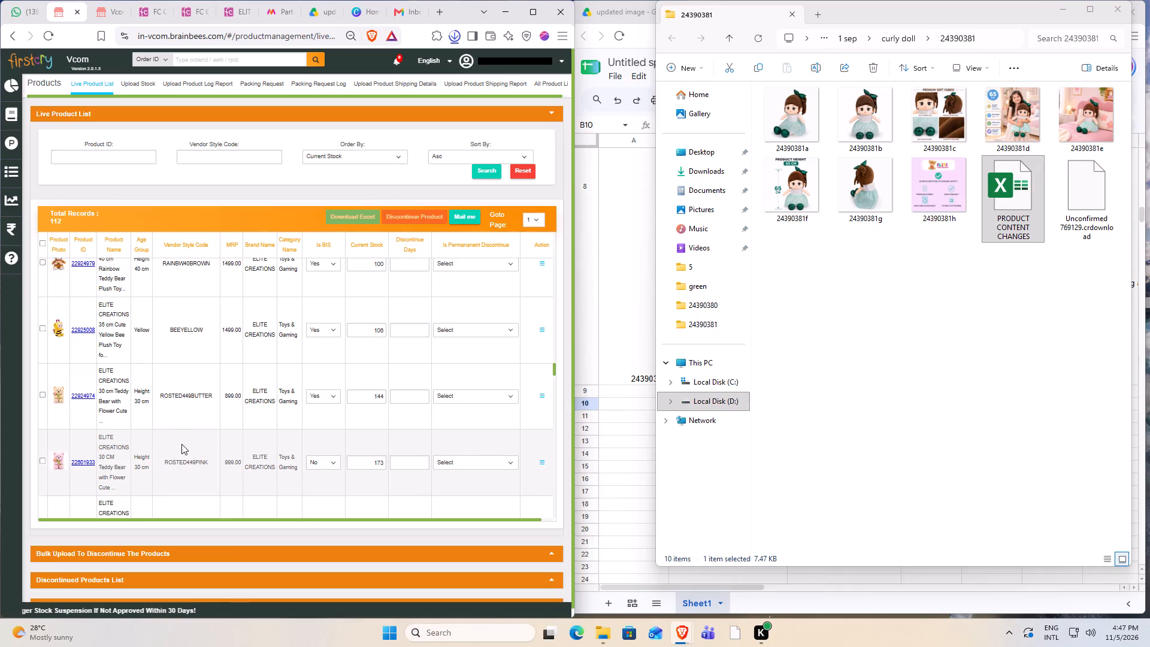
pyautogui.scroll(5, 182, 444)
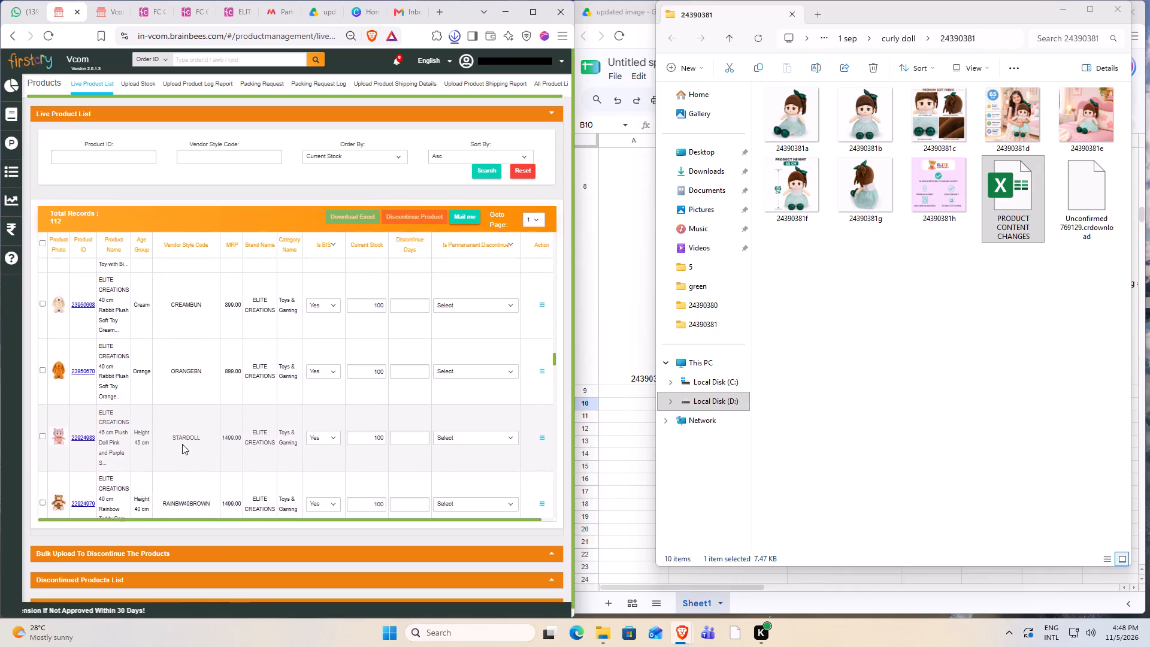
pyautogui.scroll(1, 182, 444)
pyautogui.scroll(-2, 182, 444)
pyautogui.scroll(3, 182, 444)
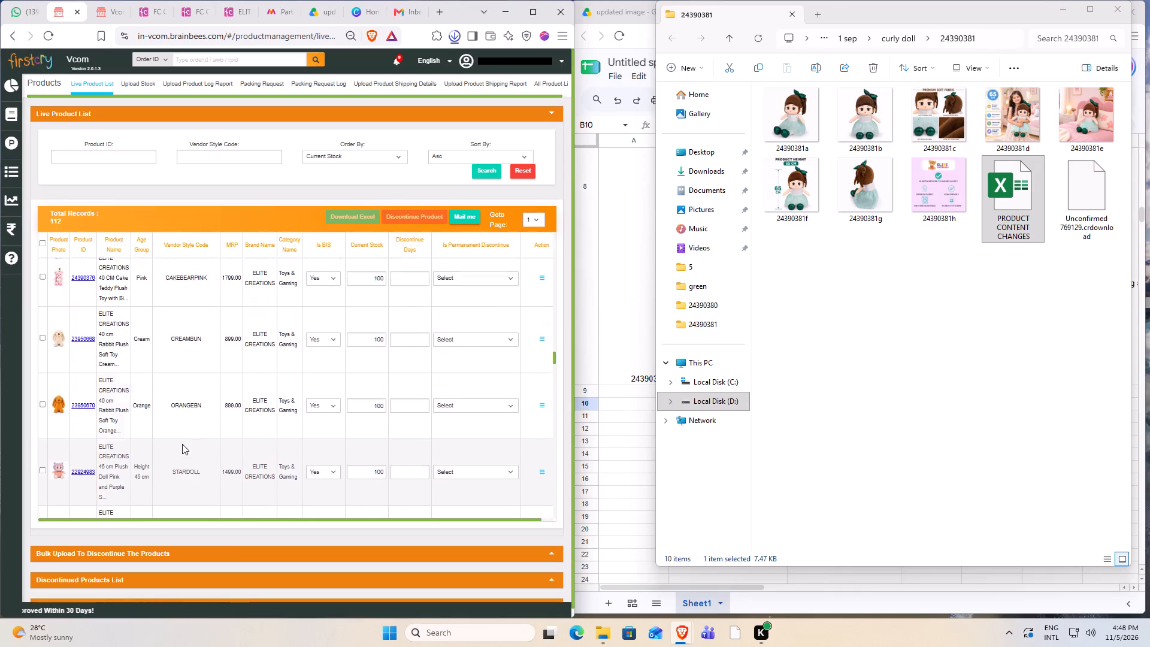
pyautogui.scroll(4, 182, 444)
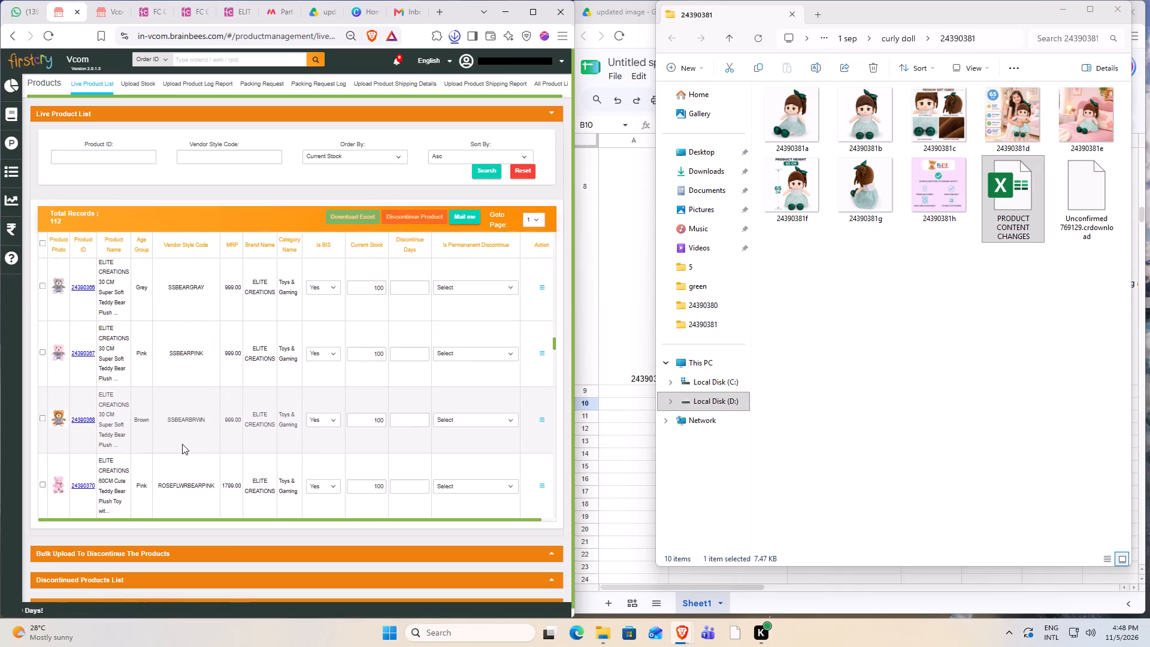
pyautogui.scroll(4, 182, 444)
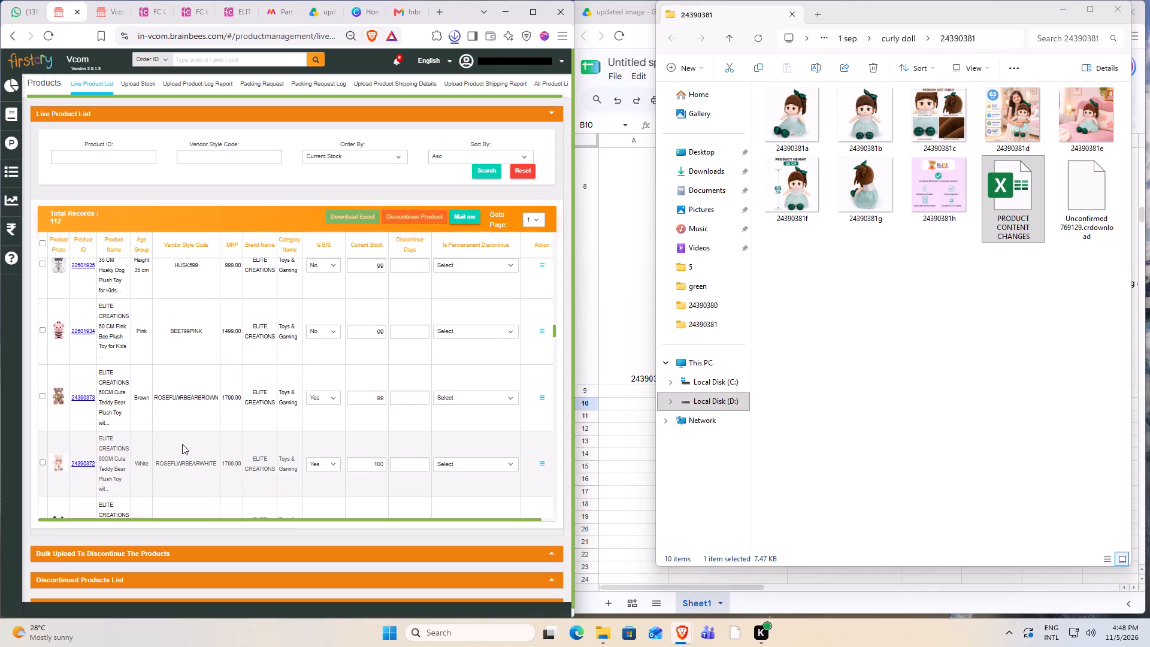
# Open the store page of the brown rose teddy bear, product 24390373, and look over its images and listing details.
pyautogui.click(85, 394)
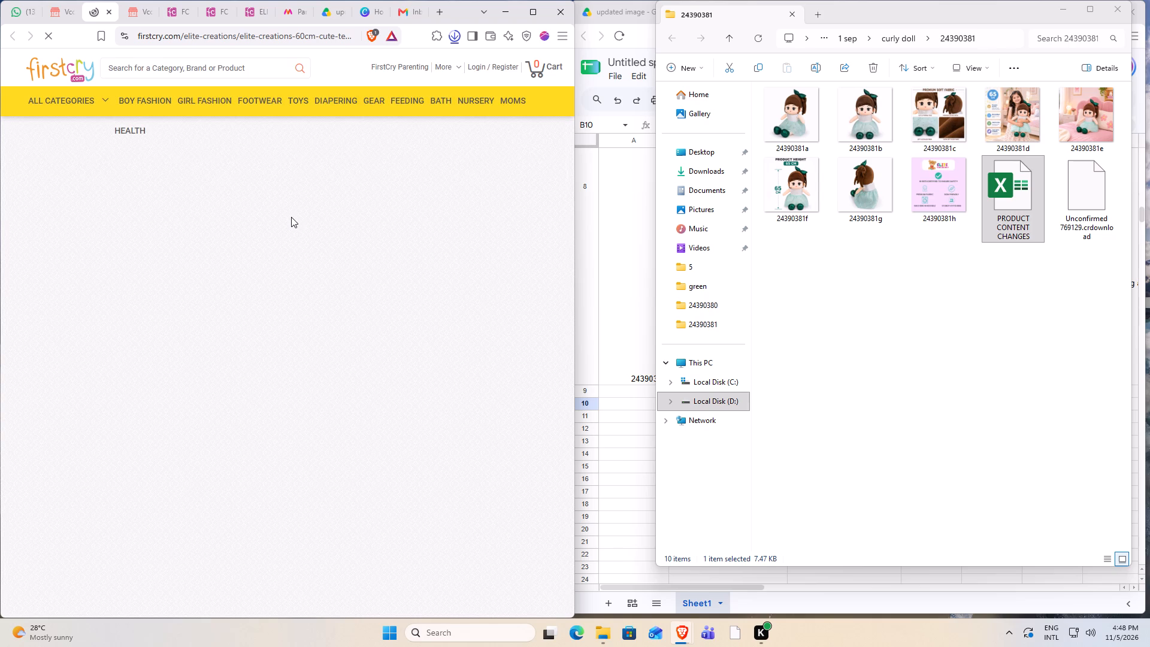
pyautogui.scroll(-4, 280, 253)
pyautogui.scroll(-2, 295, 349)
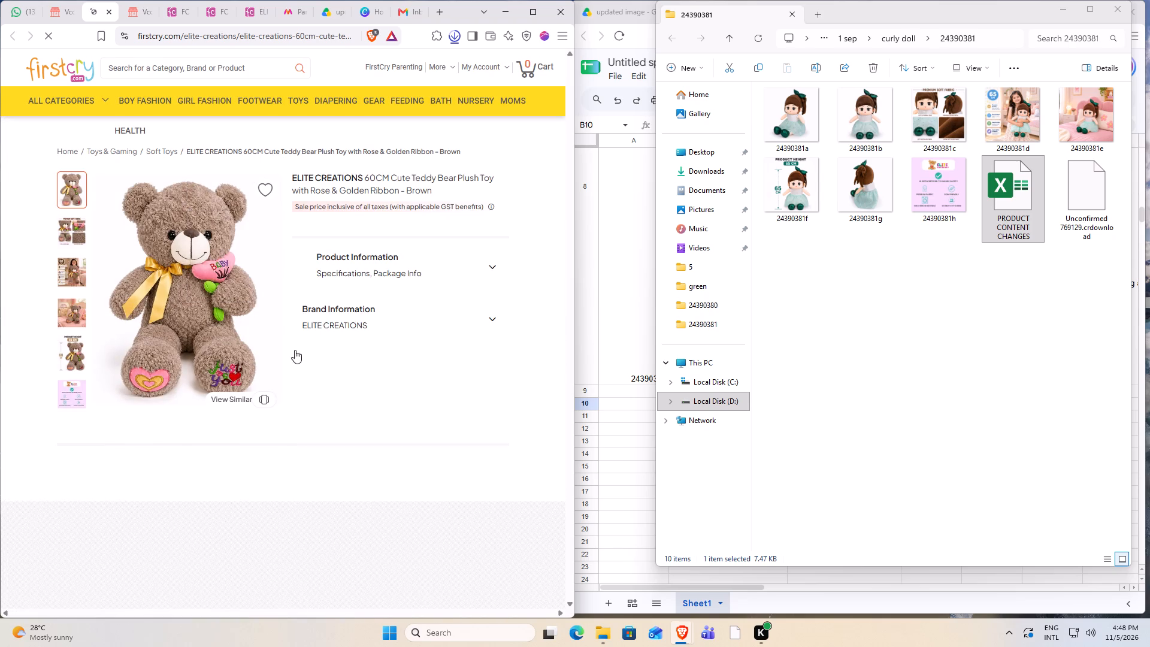
pyautogui.scroll(-2, 295, 350)
pyautogui.scroll(-8, 316, 398)
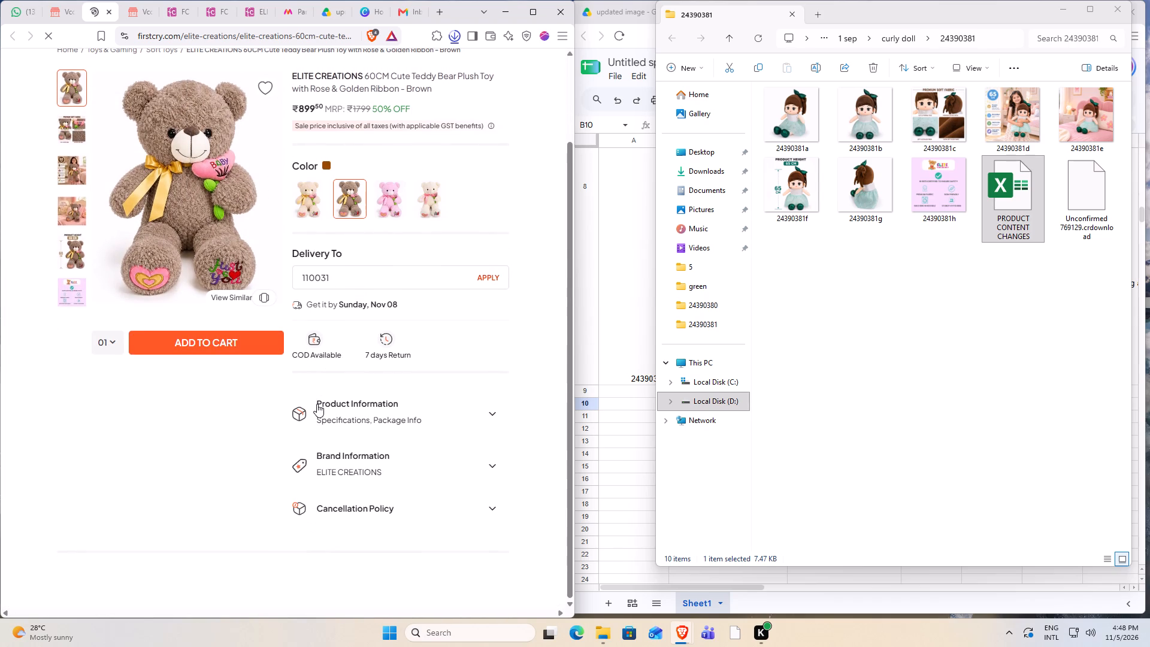
pyautogui.scroll(-14, 317, 404)
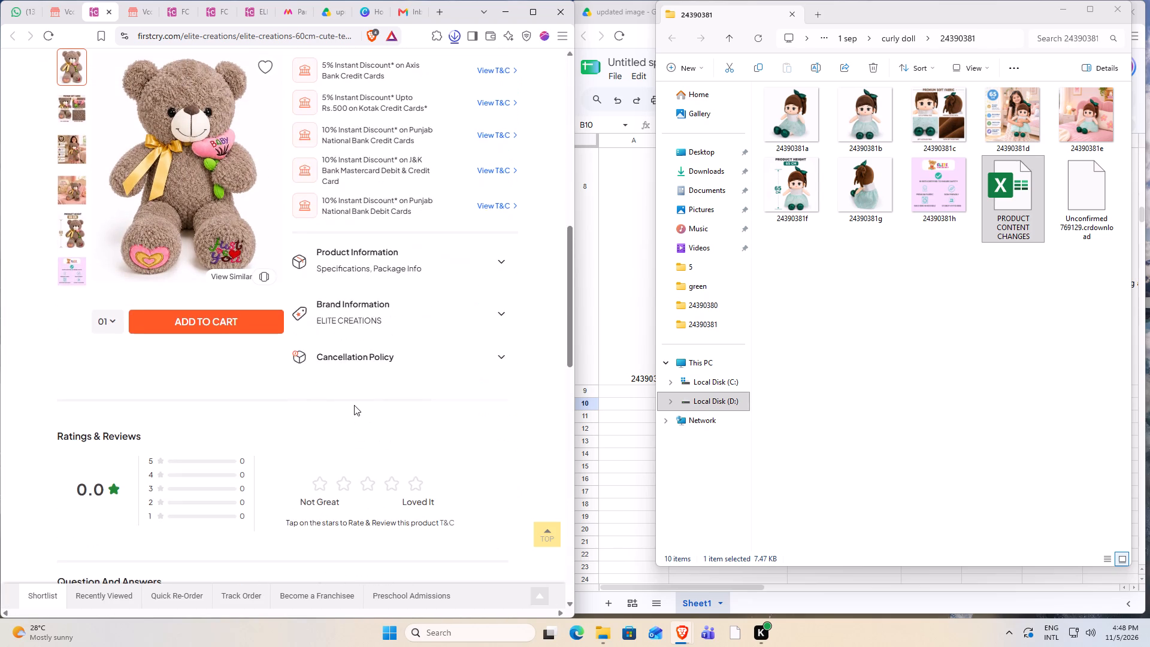
# Check the ratings and questions sections of the brown rose teddy bear's store page, and close the page.
pyautogui.scroll(-7, 354, 405)
pyautogui.scroll(7, 355, 405)
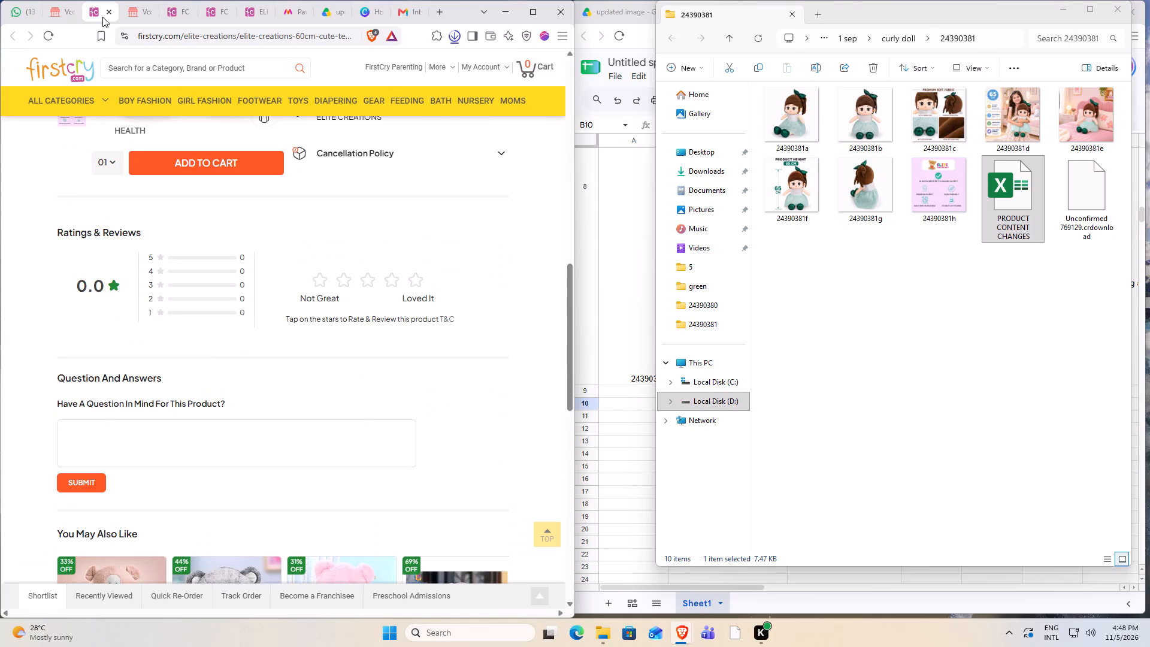
pyautogui.click(108, 13)
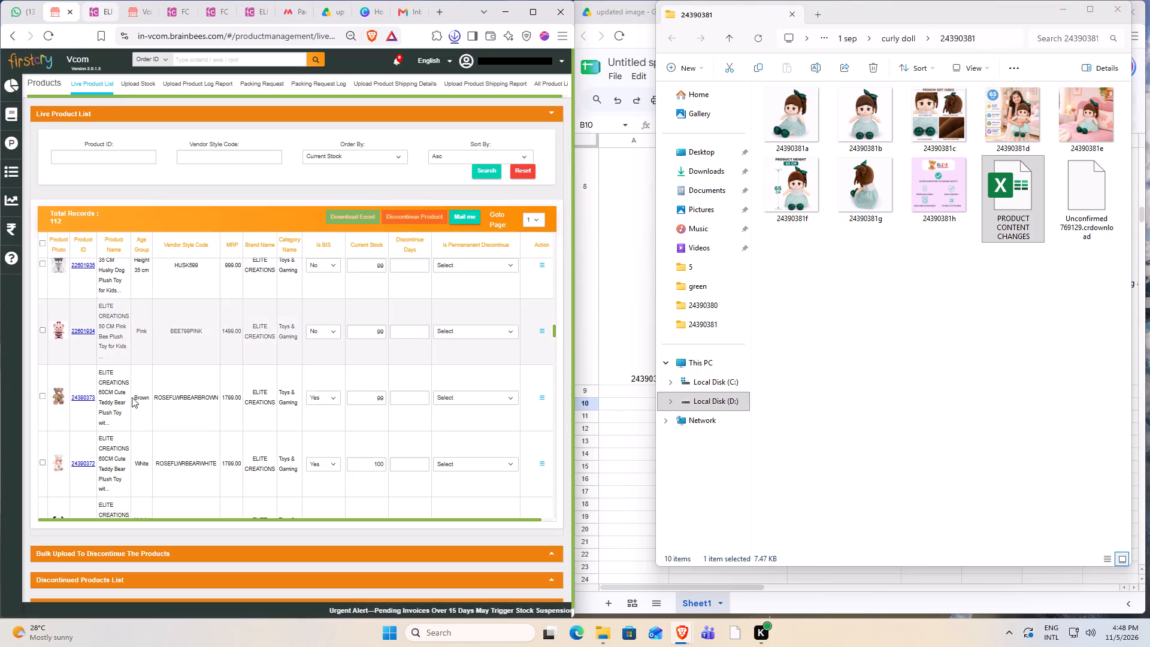
# Find the white 40 cm cake teddy, product 24390374, in the live product list and open its store page.
pyautogui.scroll(-3, 140, 438)
pyautogui.scroll(5, 140, 439)
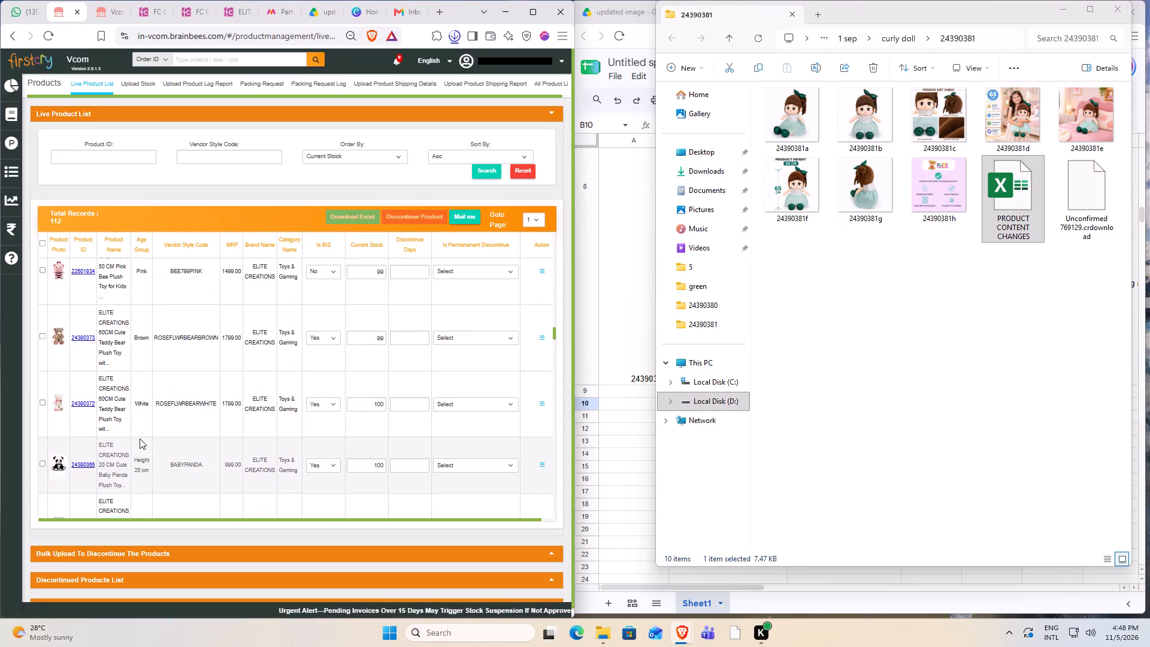
pyautogui.scroll(-1, 140, 439)
pyautogui.scroll(7, 140, 439)
pyautogui.scroll(-19, 140, 439)
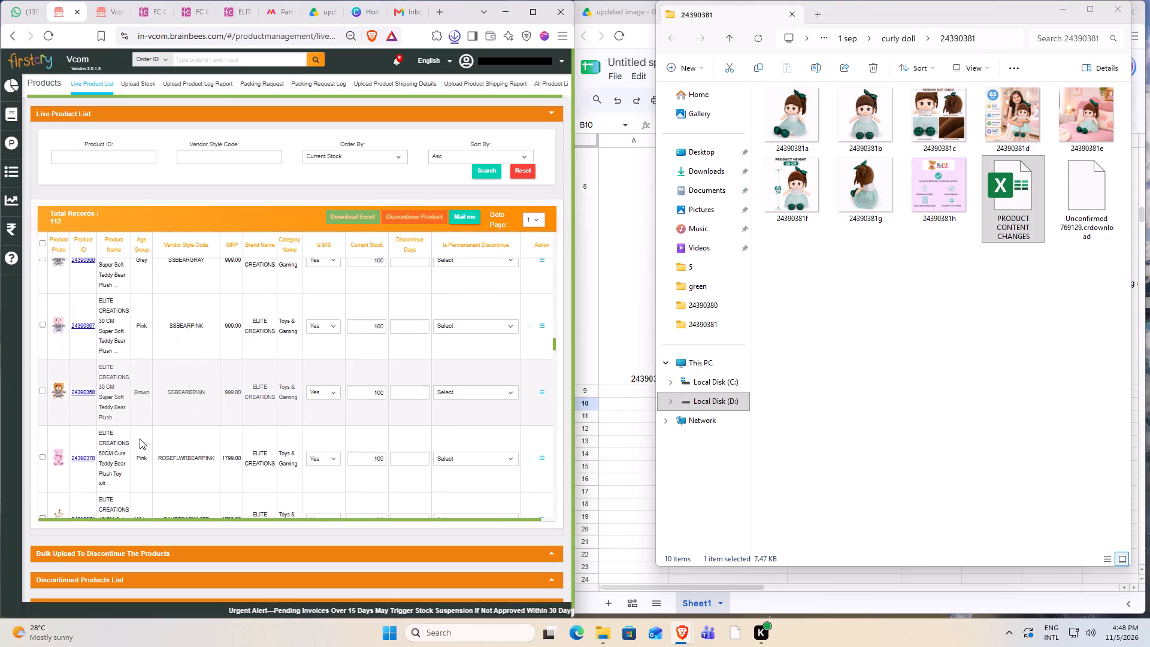
pyautogui.scroll(3, 86, 319)
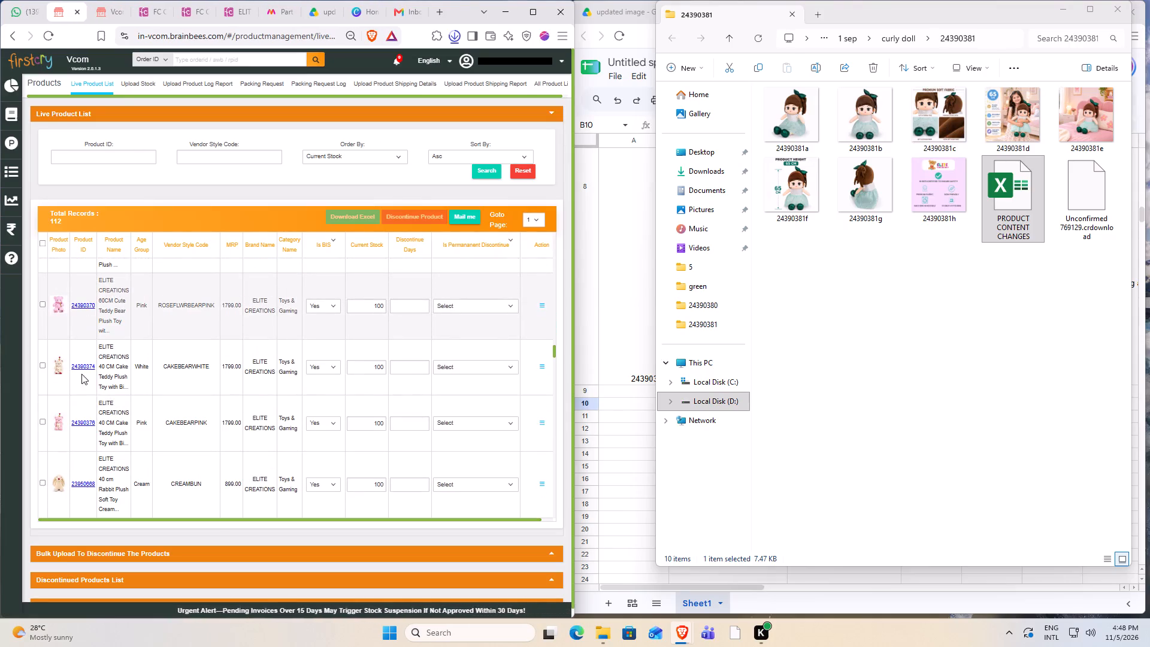
pyautogui.click(79, 367)
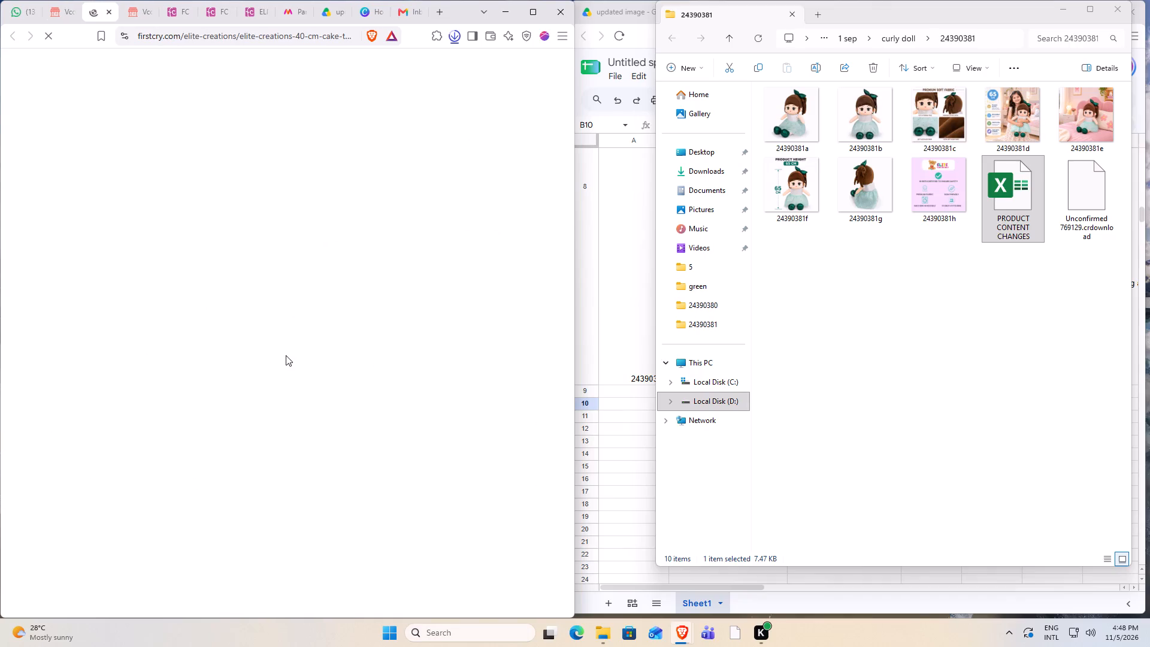
# Close the two FirstCry content portal pages and the store page of the 18 cm reversible toy.
pyautogui.click(171, 10)
pyautogui.click(186, 13)
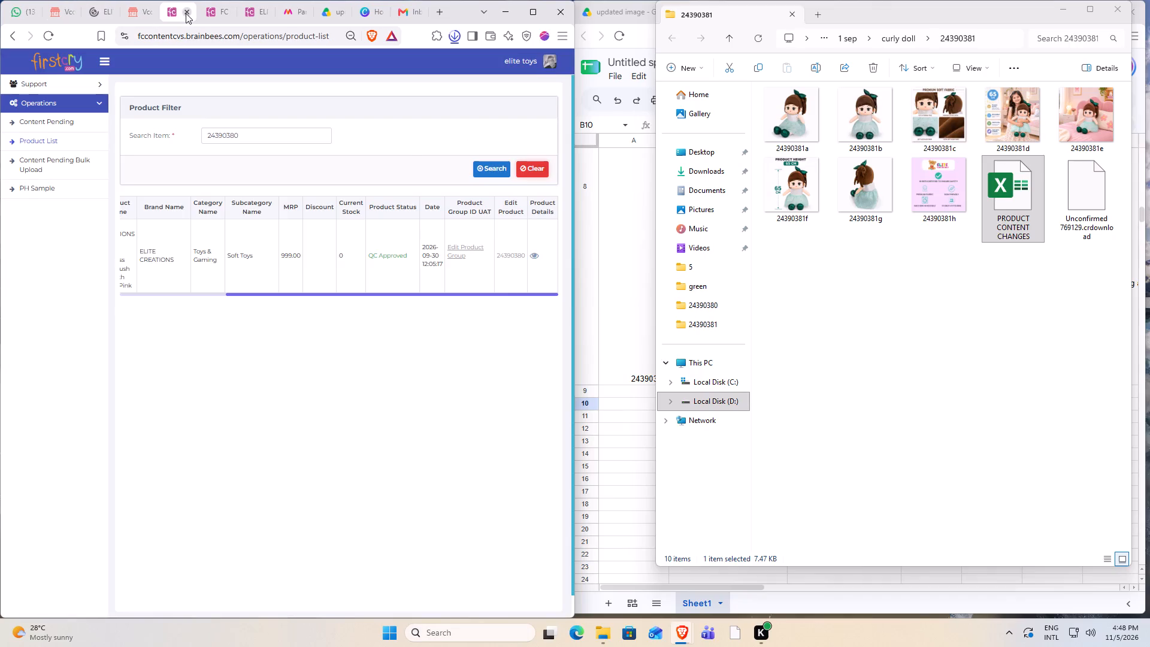
pyautogui.click(186, 14)
pyautogui.click(186, 14)
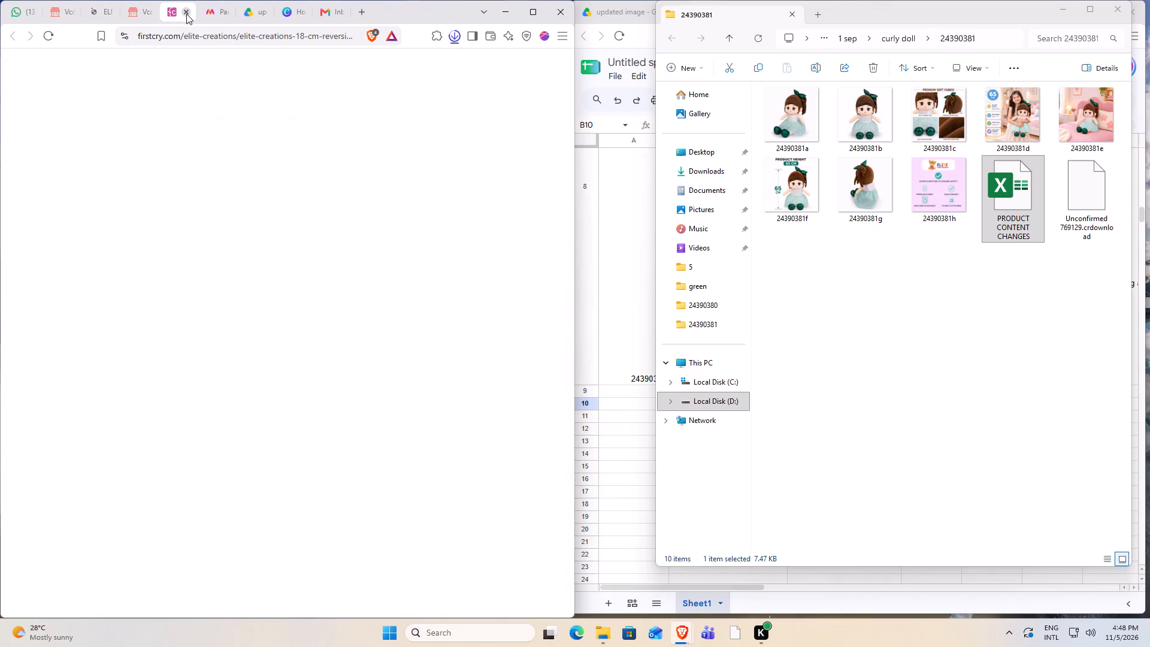
pyautogui.click(186, 14)
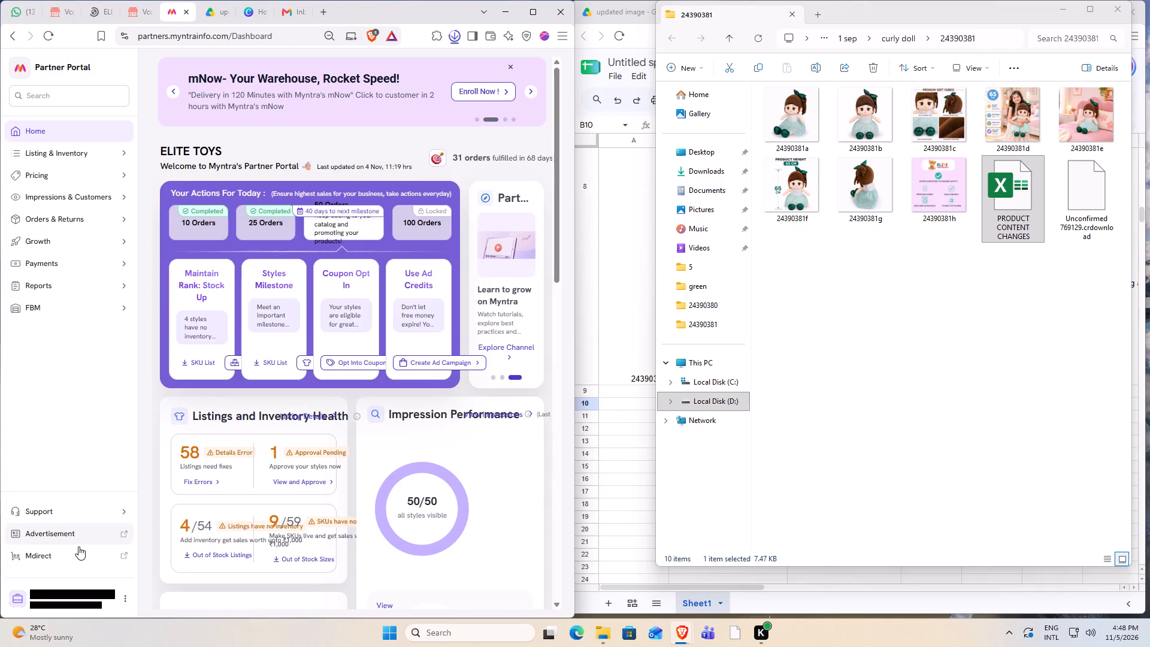
# Open Mdirect from the Myntra Partner Portal, and close the Google Drive and Canva home pages.
pyautogui.click(77, 548)
pyautogui.click(328, 7)
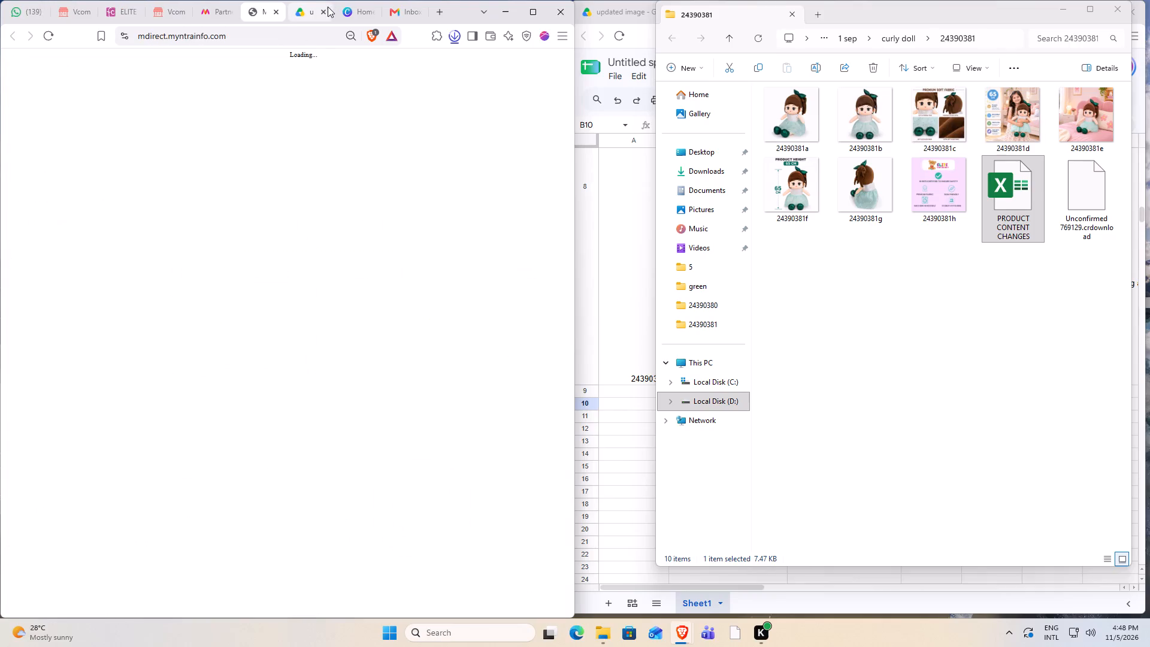
pyautogui.click(323, 7)
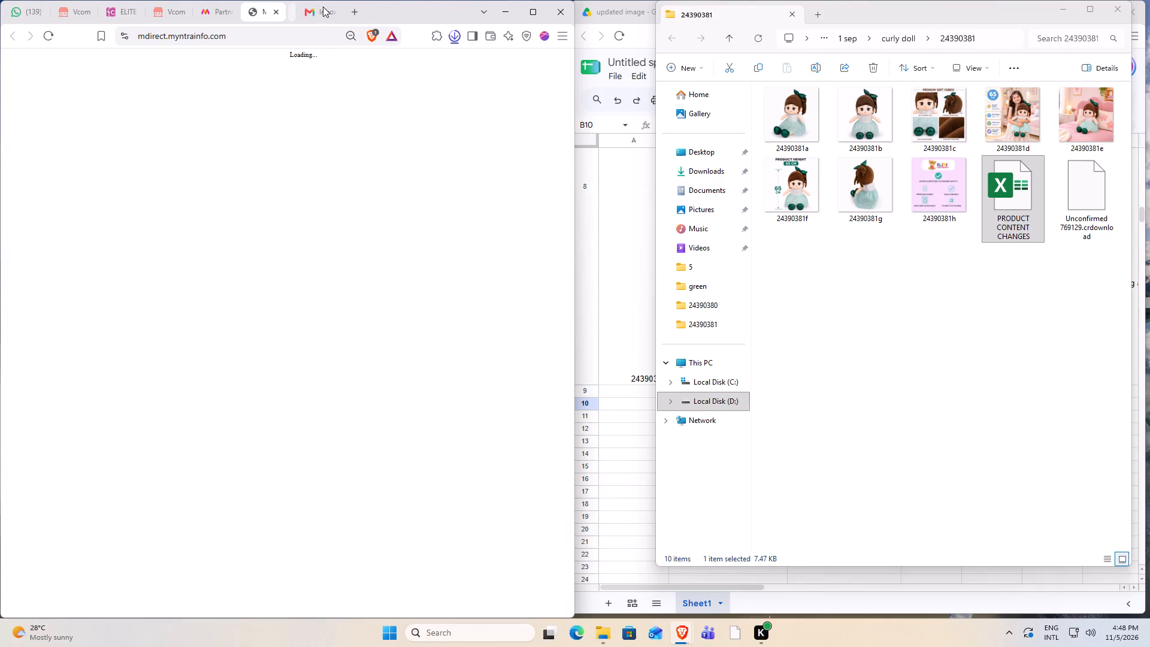
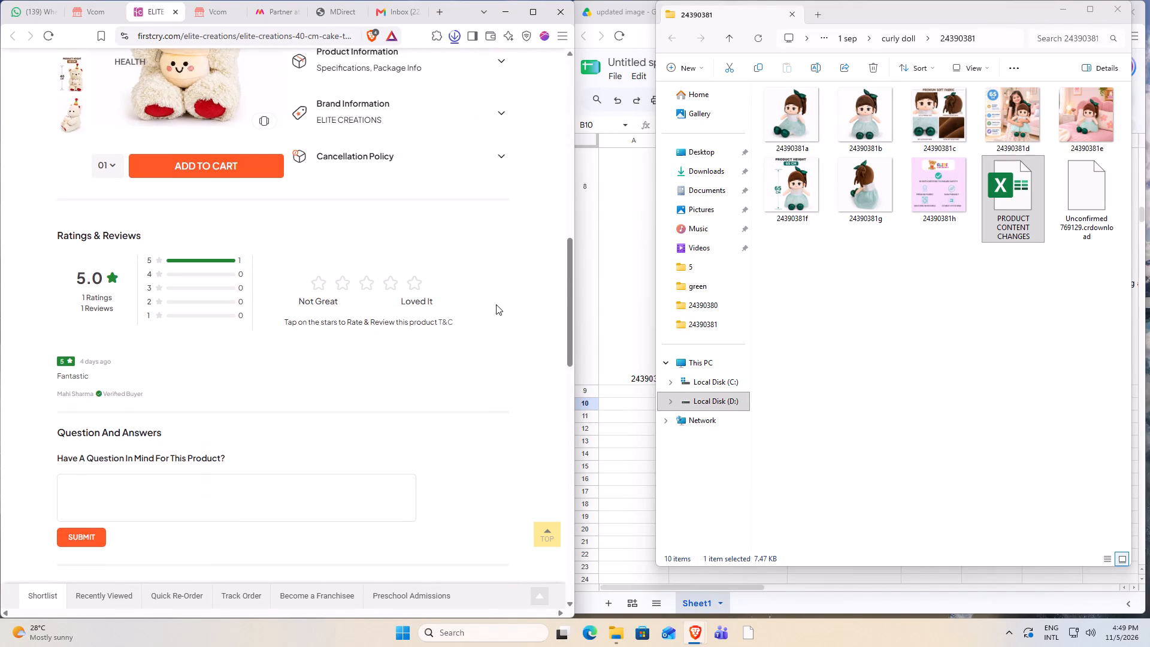
# View the brown, cream, pink and white colour variants of the 40 CM Cake Teddy, close its store page and return to the live product list.
pyautogui.scroll(15, 496, 304)
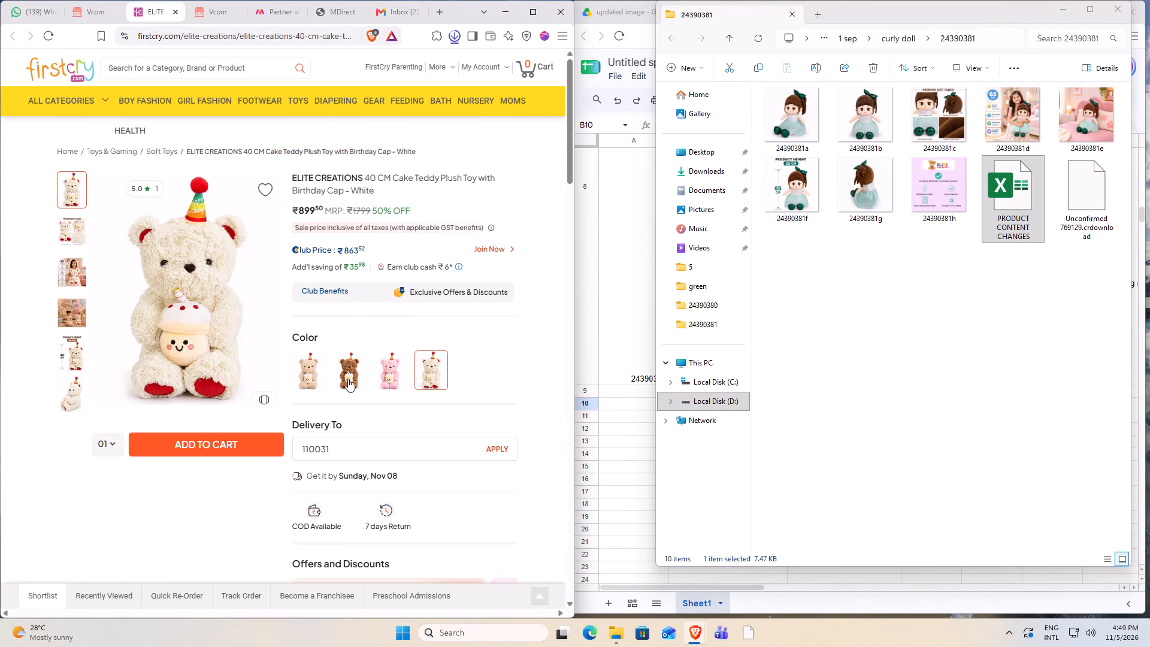
pyautogui.click(348, 379)
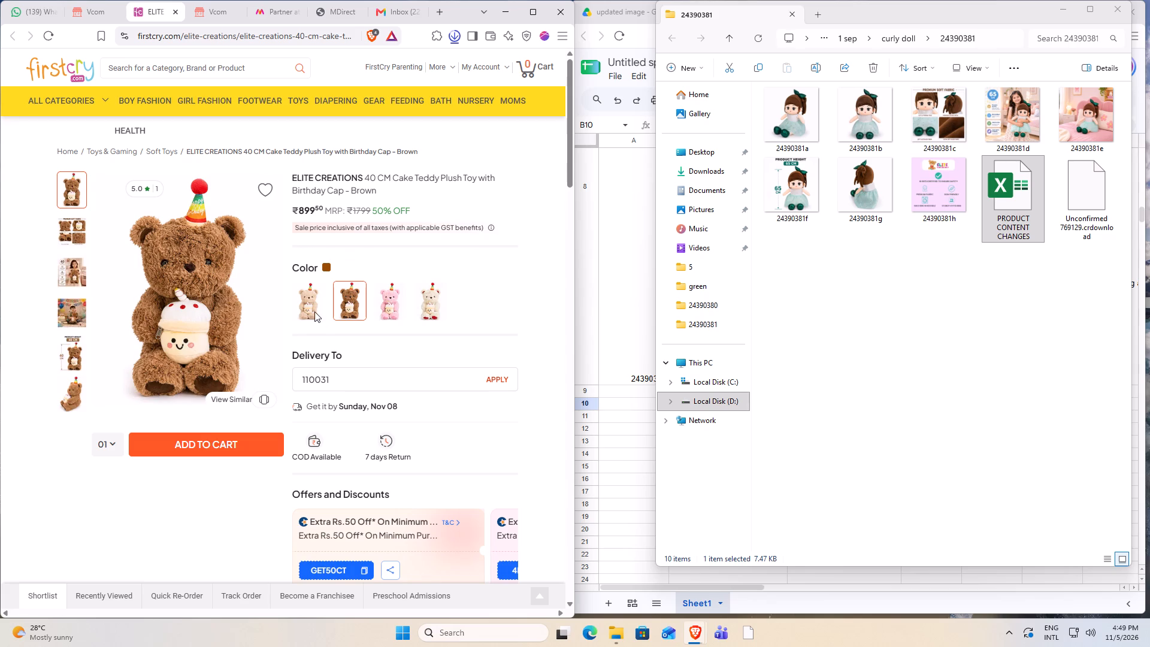
pyautogui.click(314, 312)
pyautogui.click(388, 344)
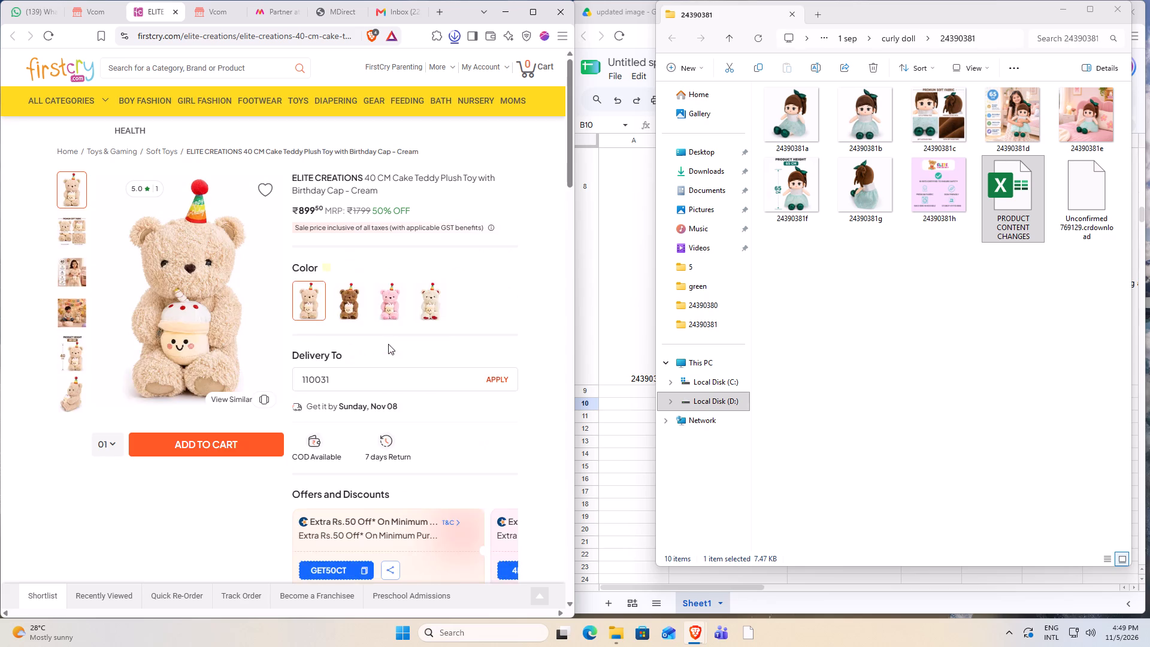
pyautogui.click(389, 356)
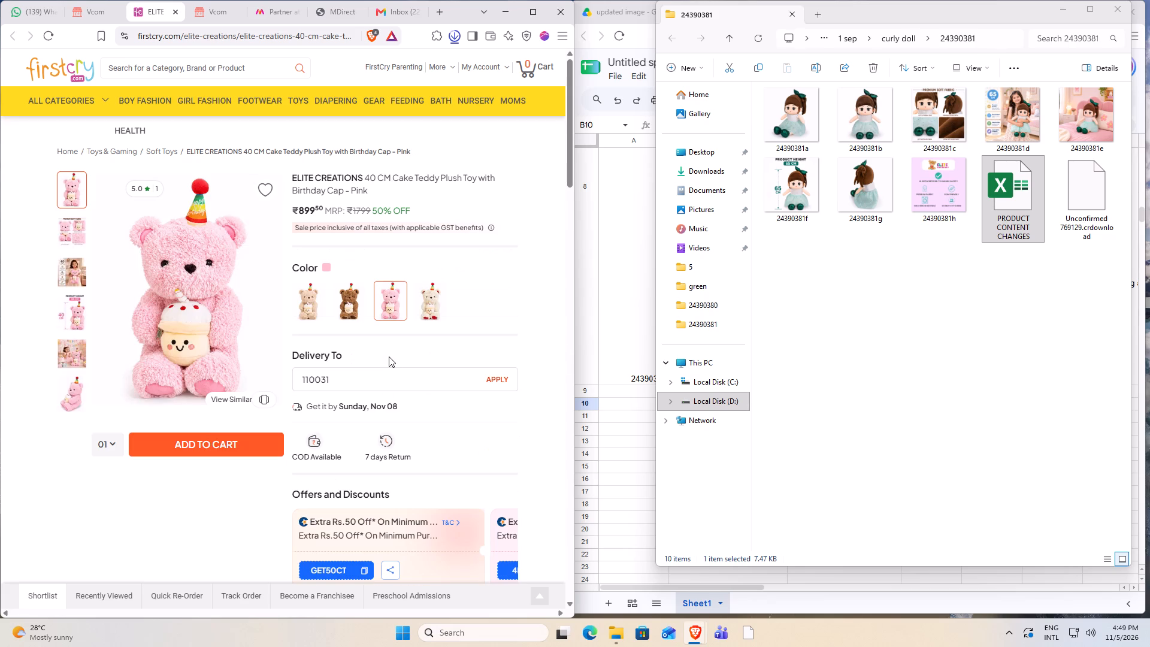
pyautogui.click(355, 315)
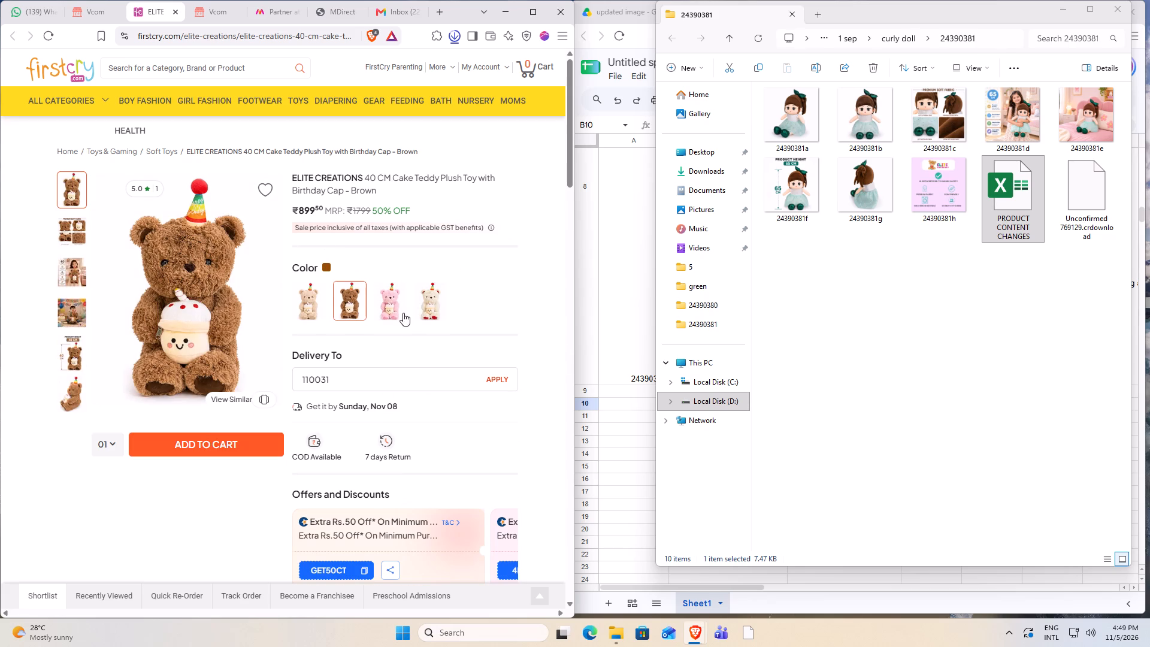
pyautogui.click(424, 314)
pyautogui.click(425, 360)
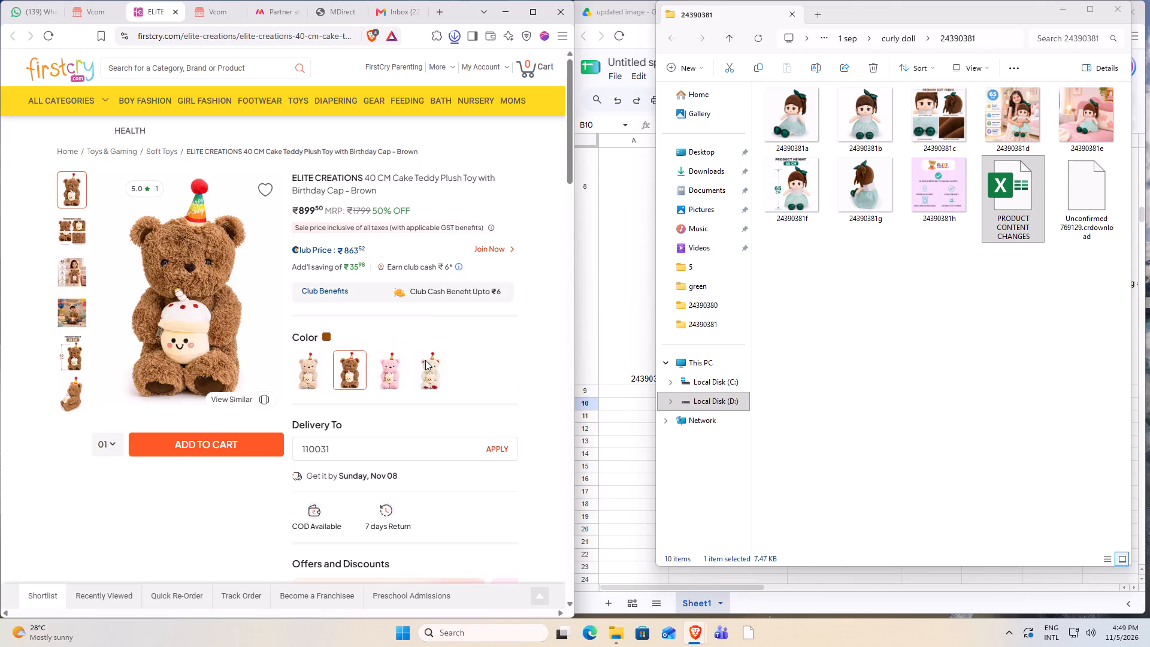
pyautogui.click(176, 13)
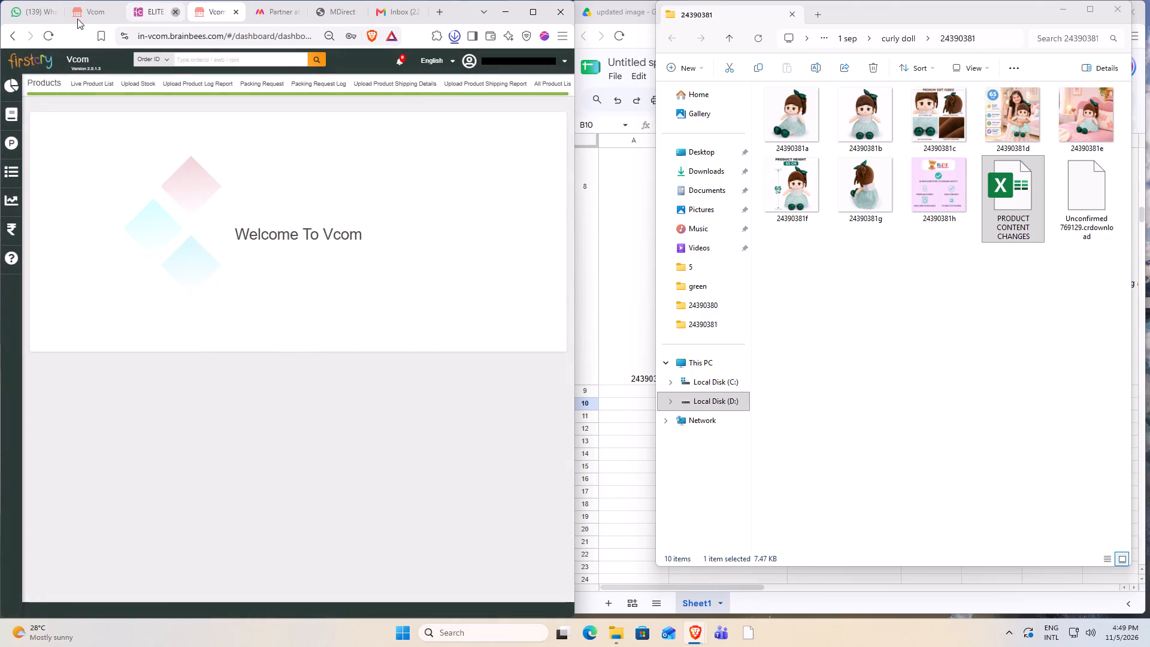
pyautogui.click(77, 19)
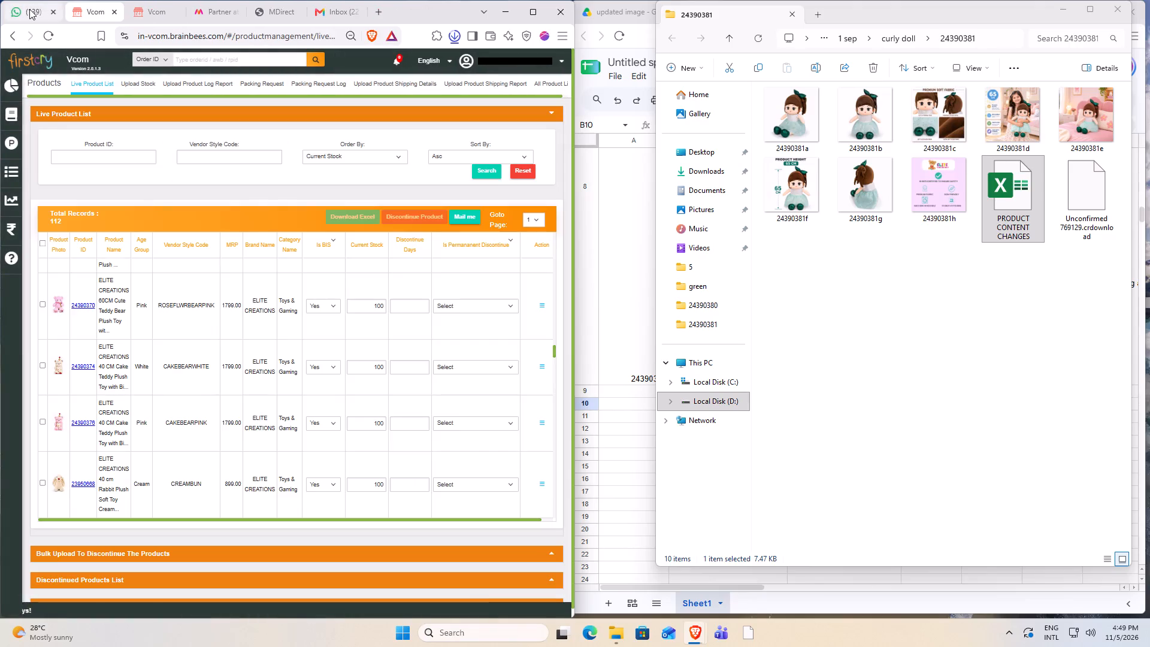